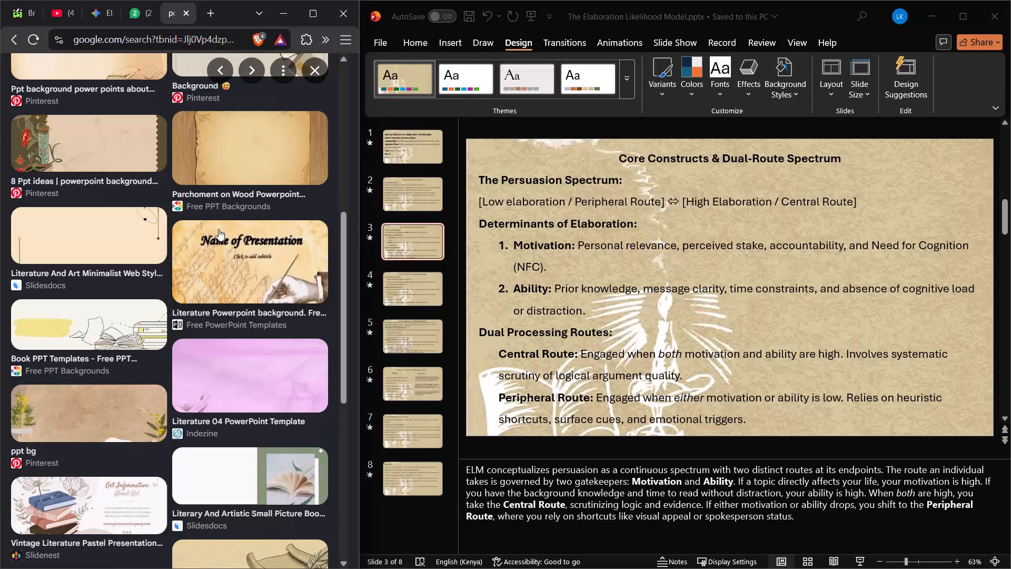
Preview the "ppt bg" and "Nền Powerpoint Vintage" background images and return to the earlier related results.
scroll(114, 207, down, 3)
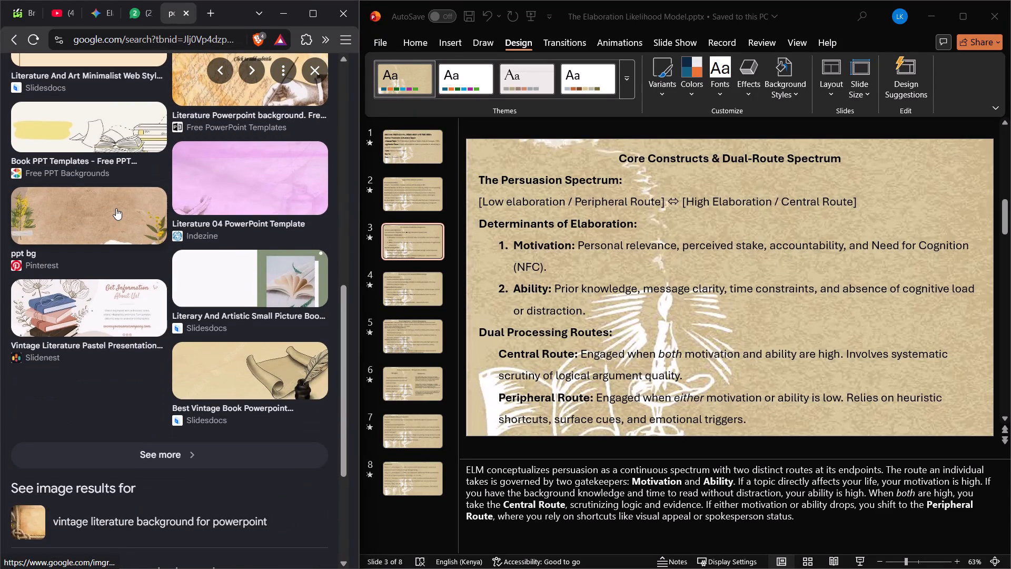
click(116, 208)
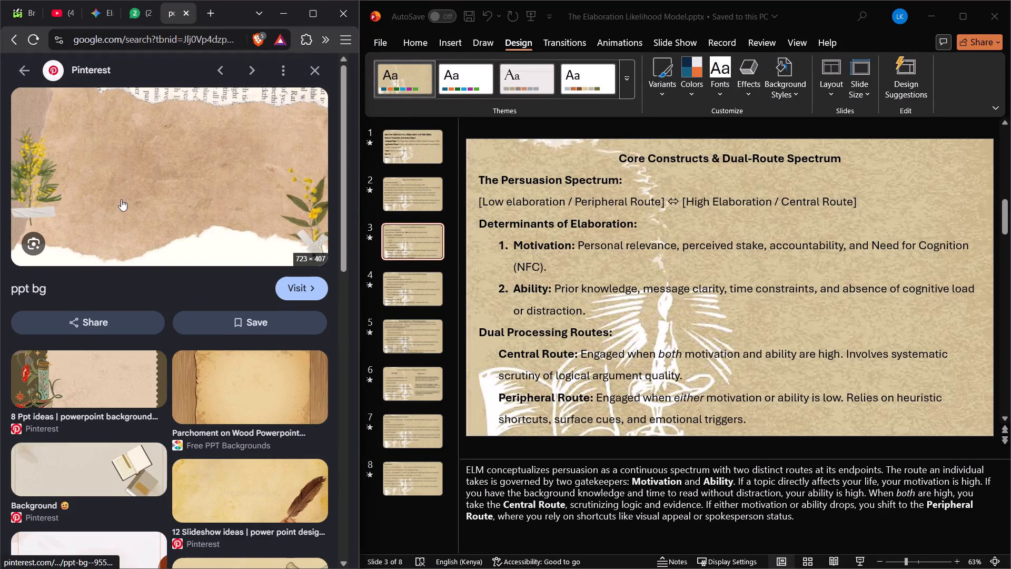
scroll(147, 170, down, 2)
scroll(74, 245, down, 5)
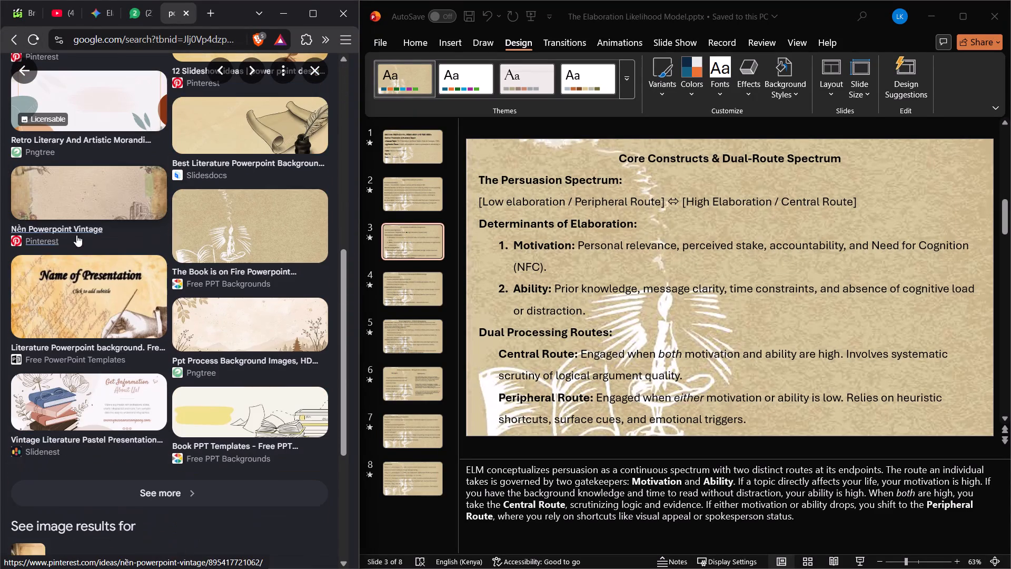
click(89, 178)
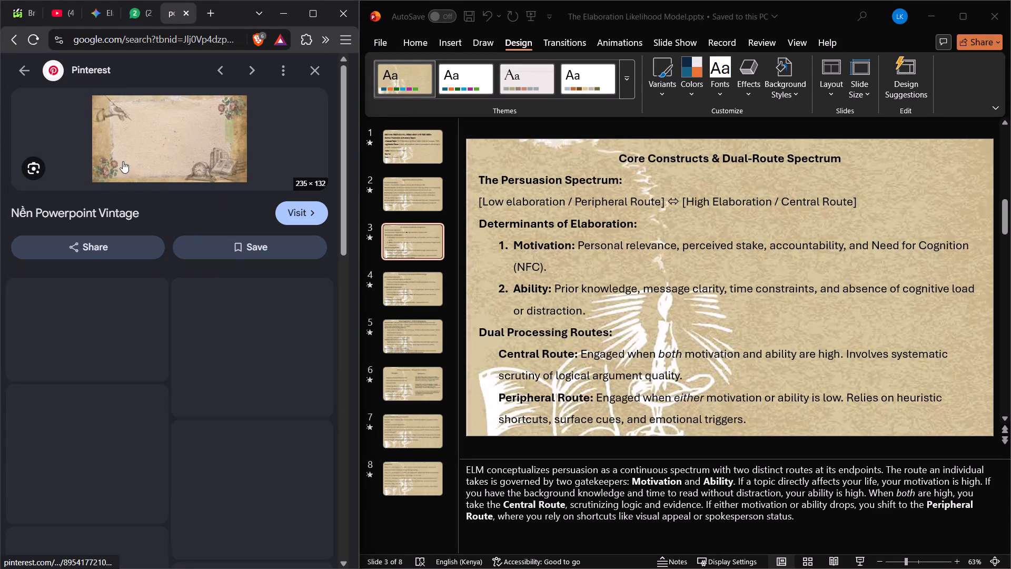
click(33, 73)
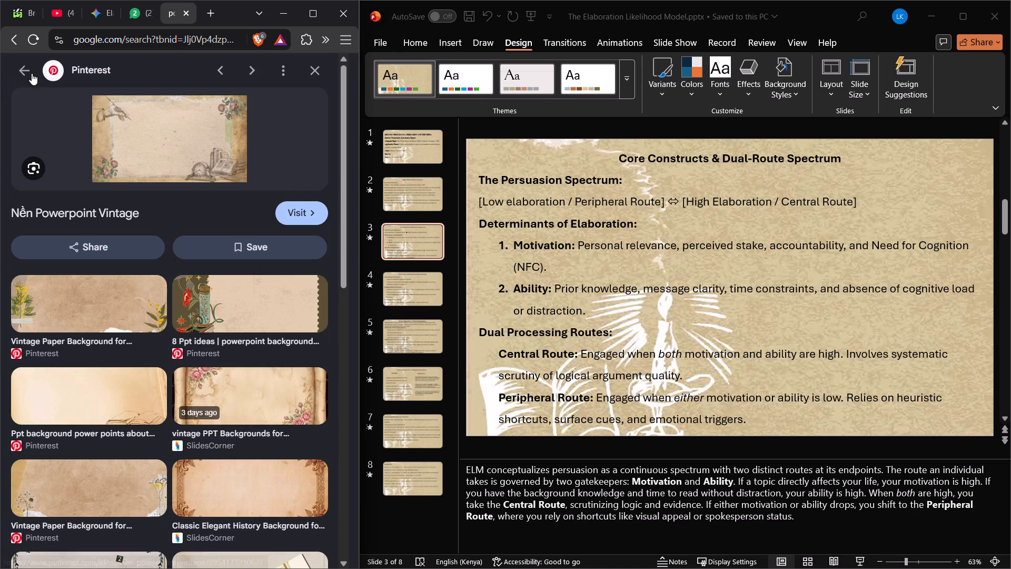
click(31, 73)
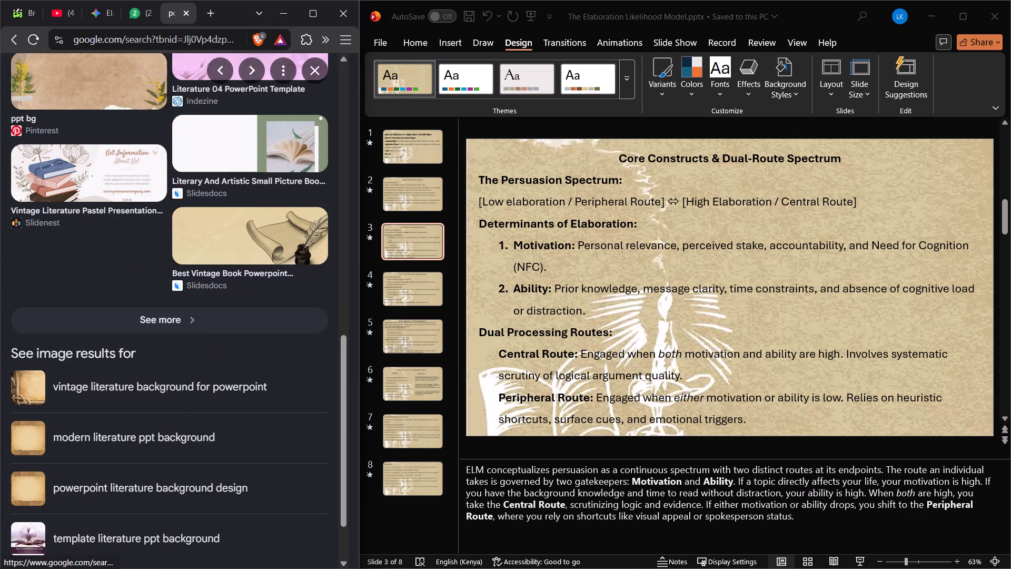
Run the suggested image search for "powerpoint literature background design".
click(156, 488)
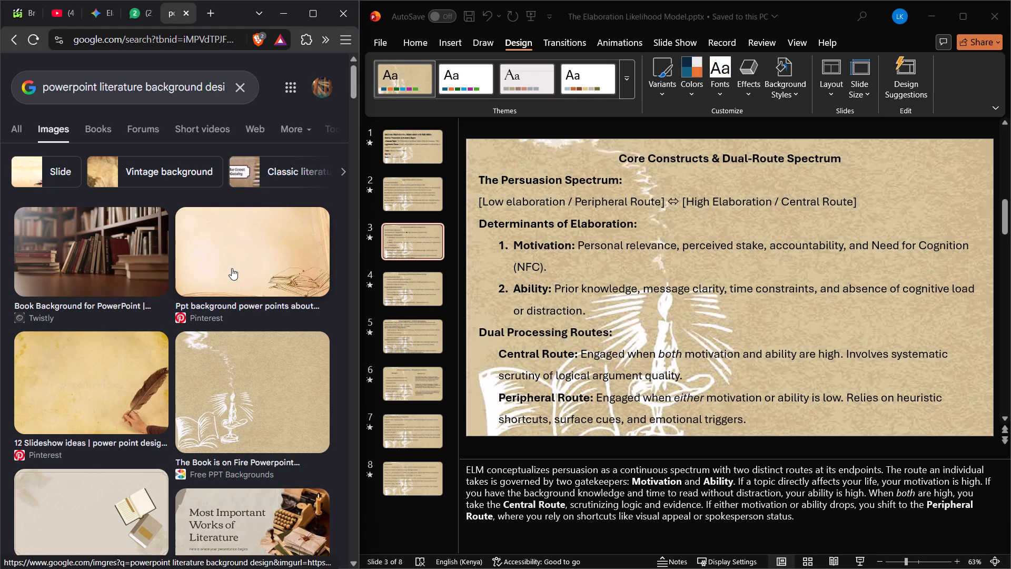
Preview the parchment background with a hand holding a quill, and return to the image results.
scroll(232, 268, down, 1)
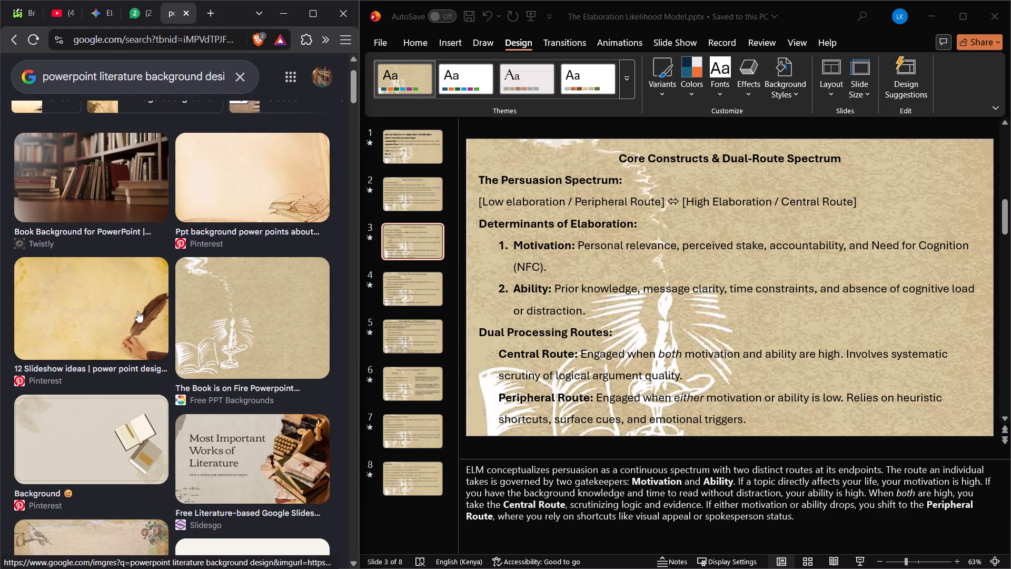
click(132, 306)
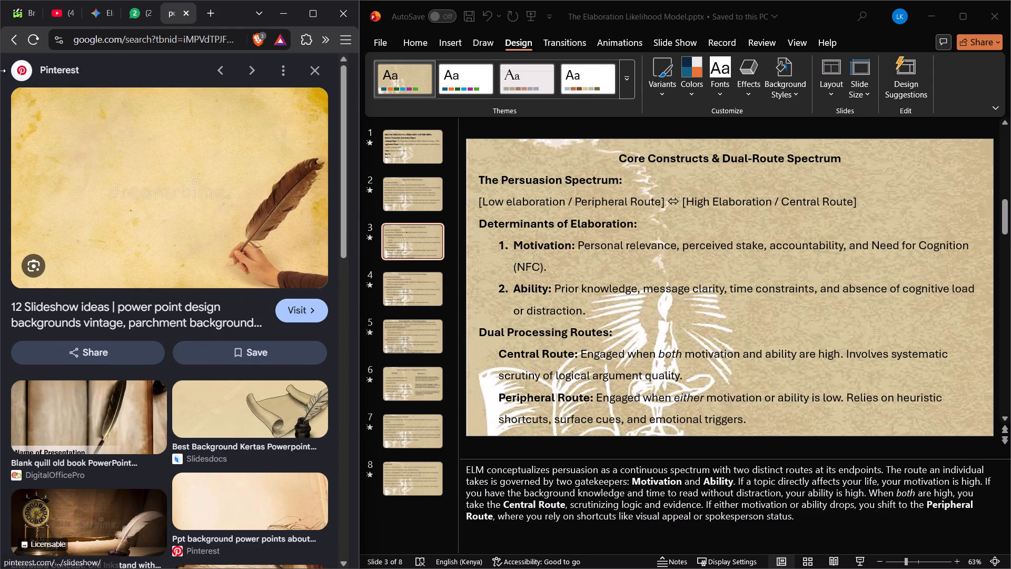
click(8, 43)
Browse the literature background image results for a suitable slide background.
scroll(115, 313, down, 2)
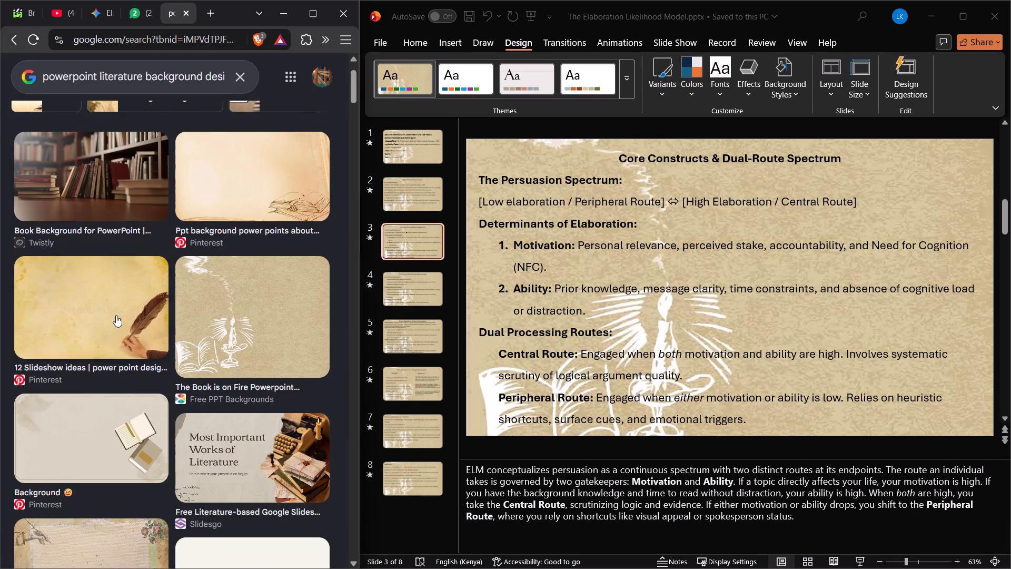
scroll(116, 315, down, 13)
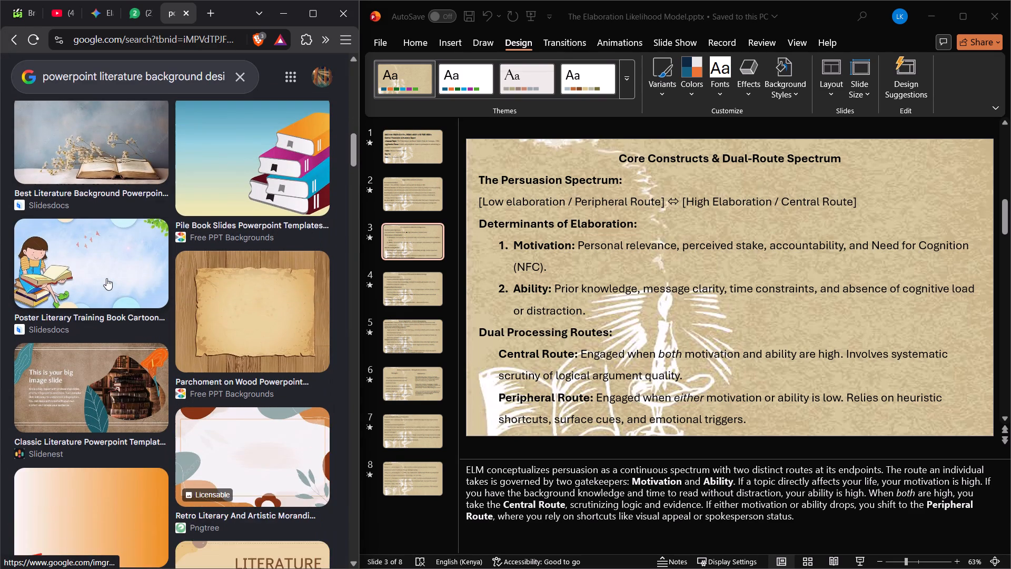
scroll(96, 288, down, 3)
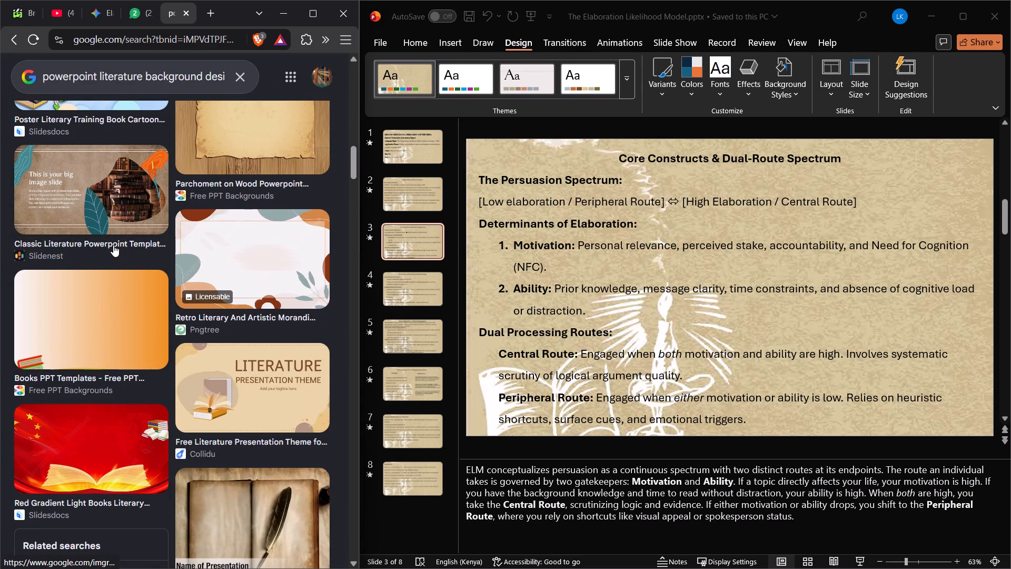
scroll(113, 245, up, 9)
scroll(113, 245, down, 1)
scroll(113, 245, up, 16)
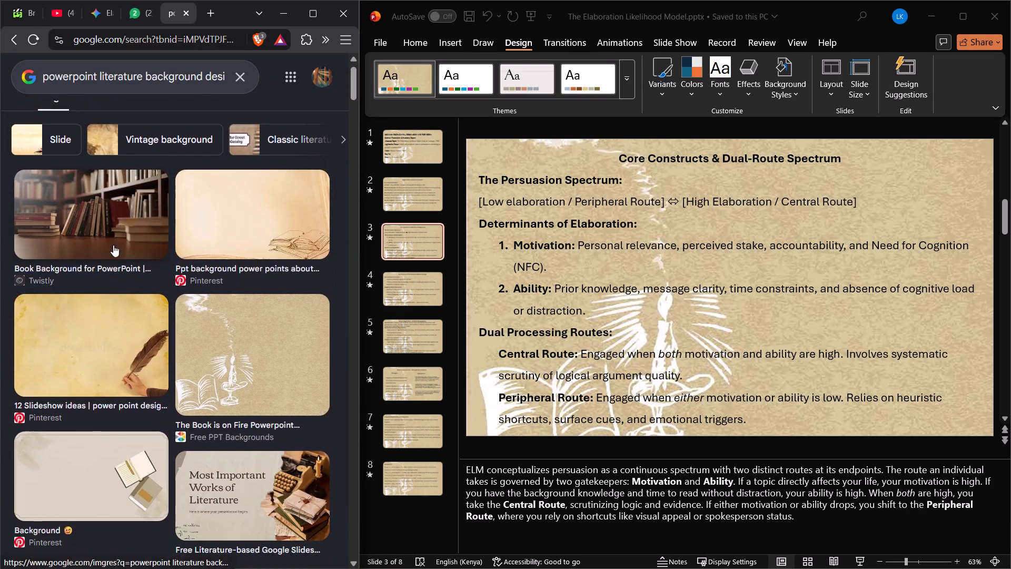
scroll(91, 285, down, 3)
scroll(79, 276, up, 1)
scroll(79, 276, down, 6)
scroll(79, 278, up, 2)
scroll(78, 279, down, 11)
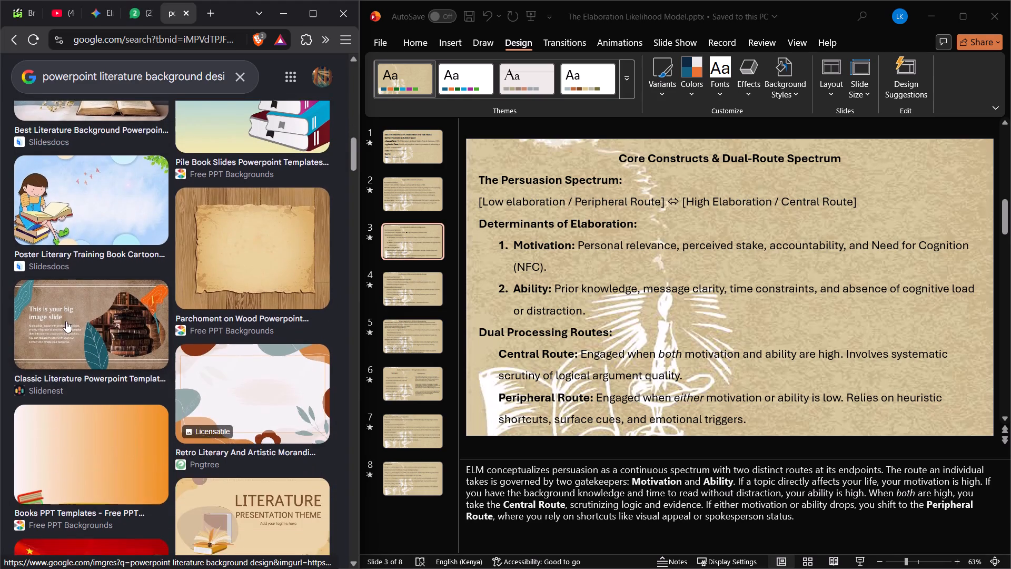
scroll(66, 321, up, 5)
scroll(70, 301, down, 1)
scroll(70, 301, up, 9)
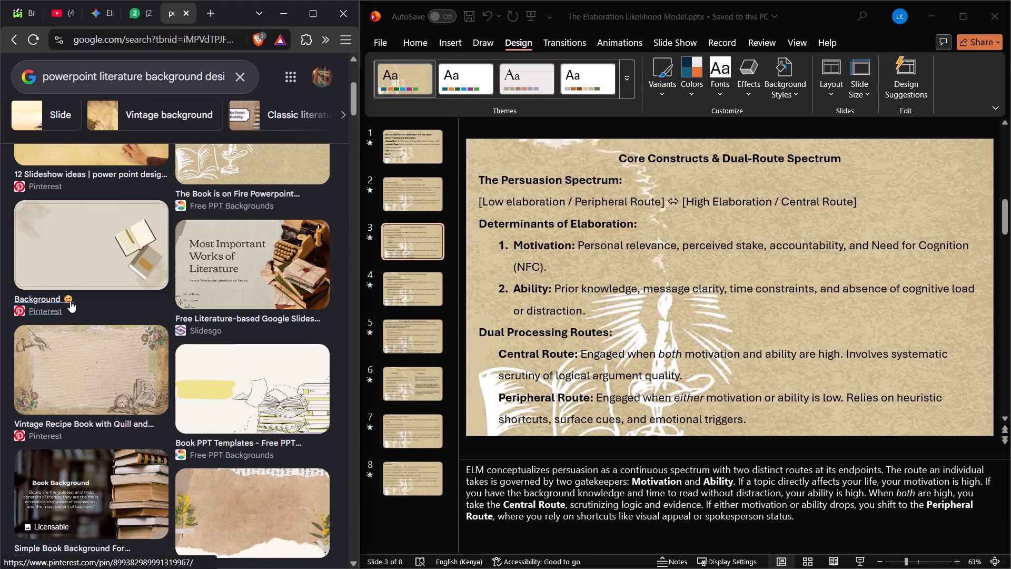
scroll(70, 301, up, 4)
scroll(70, 301, down, 4)
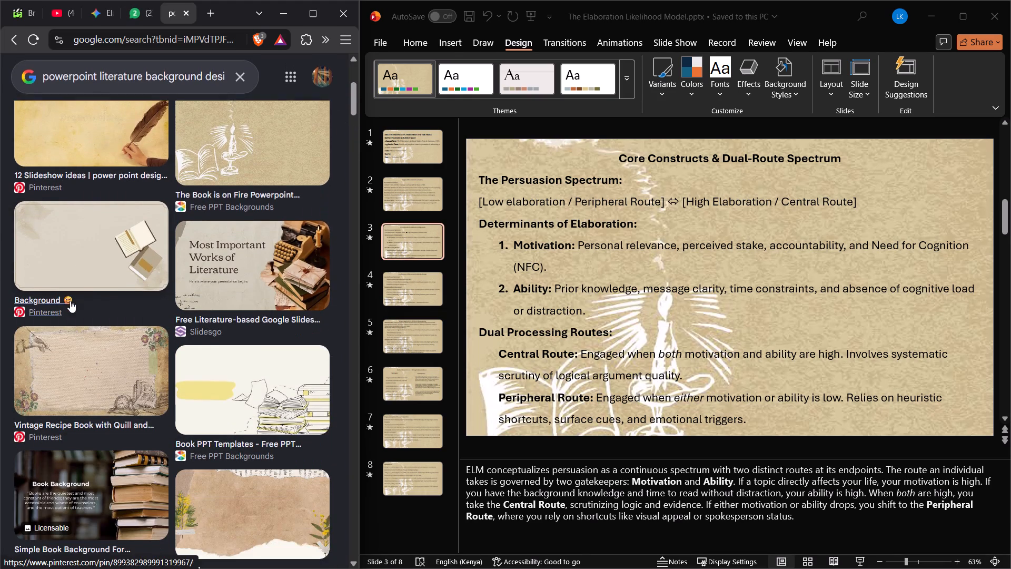
scroll(70, 301, down, 9)
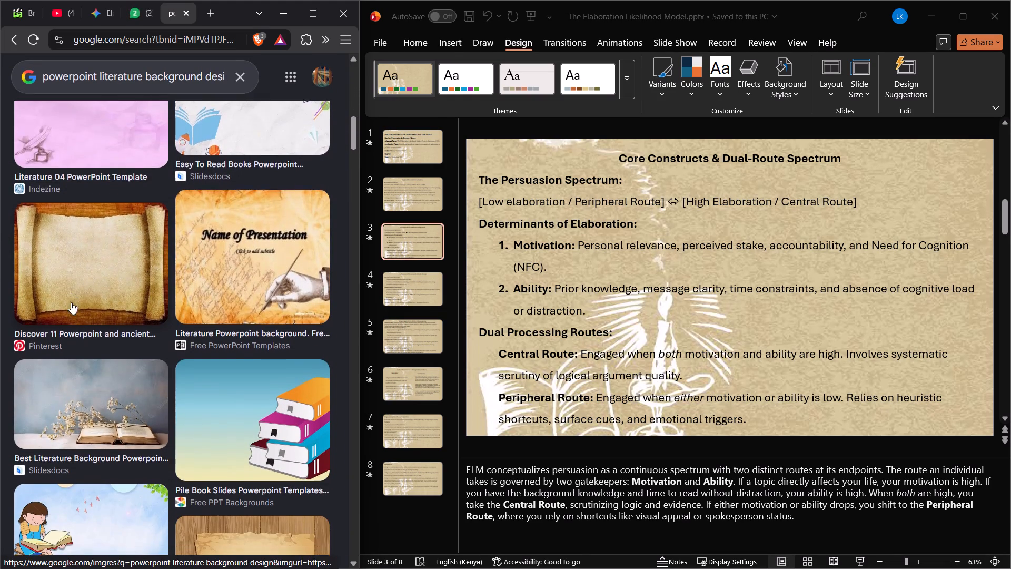
scroll(71, 302, down, 4)
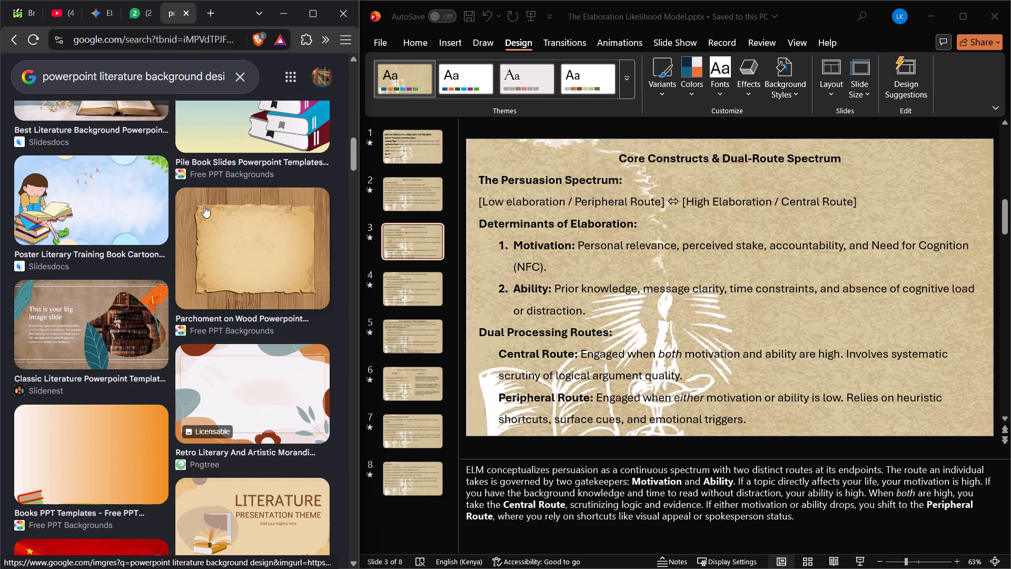
Open the Pile Book Slides Powerpoint Templates page and examine its description, download and resolution options.
click(231, 173)
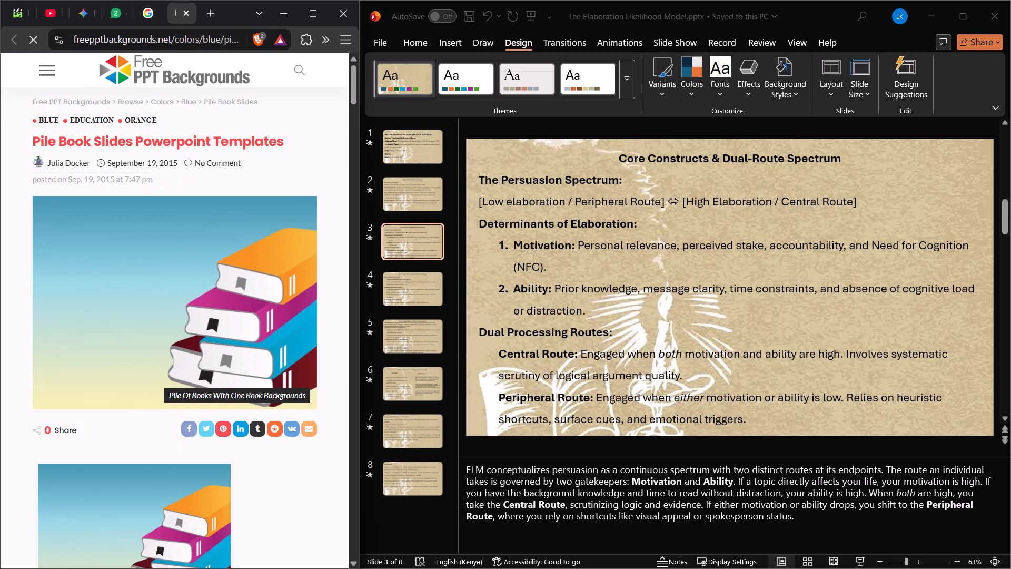
scroll(222, 206, down, 15)
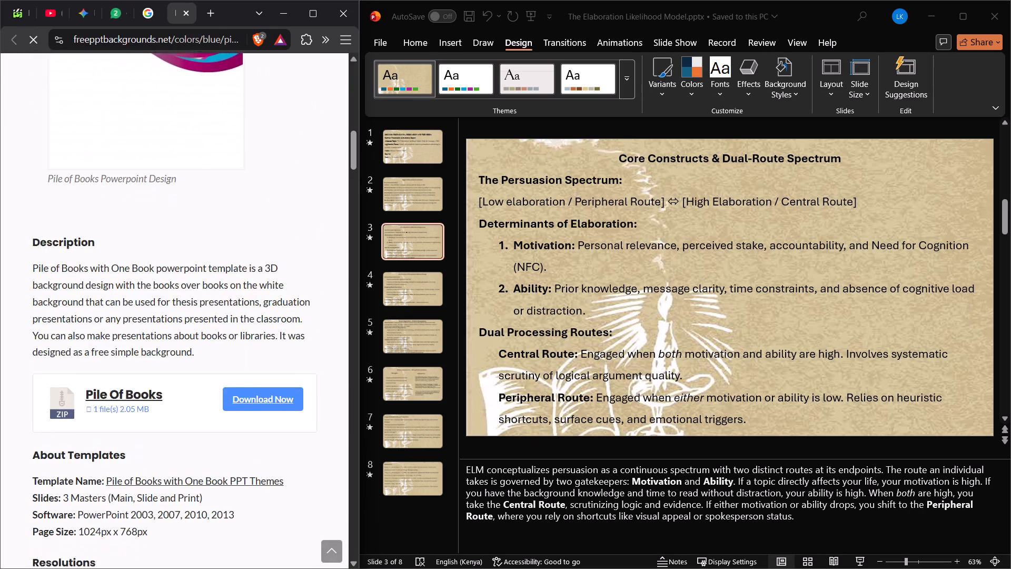
scroll(224, 211, down, 5)
scroll(222, 203, up, 1)
scroll(222, 203, down, 2)
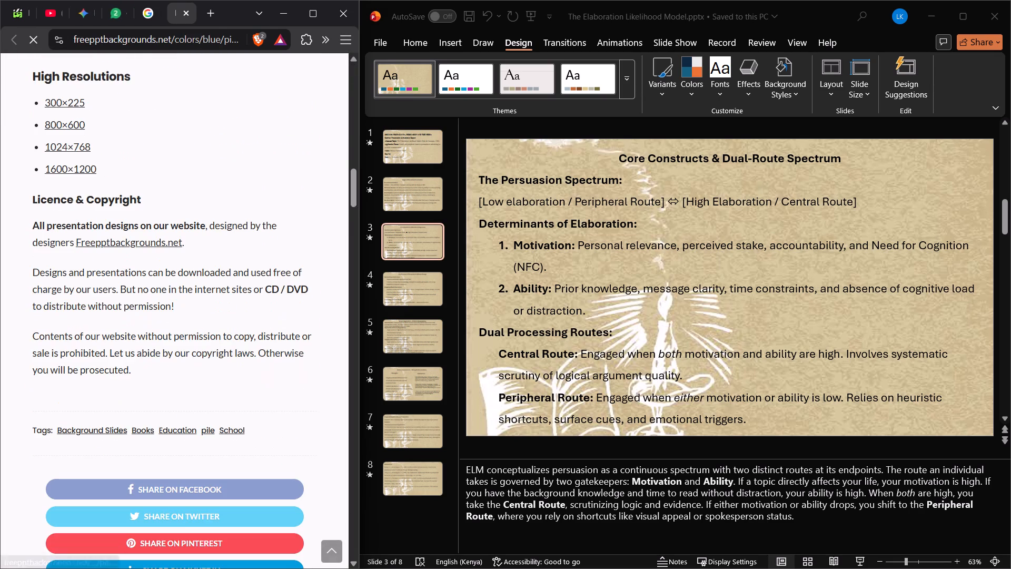
scroll(222, 204, down, 7)
scroll(222, 204, up, 9)
scroll(222, 204, down, 1)
scroll(222, 204, up, 3)
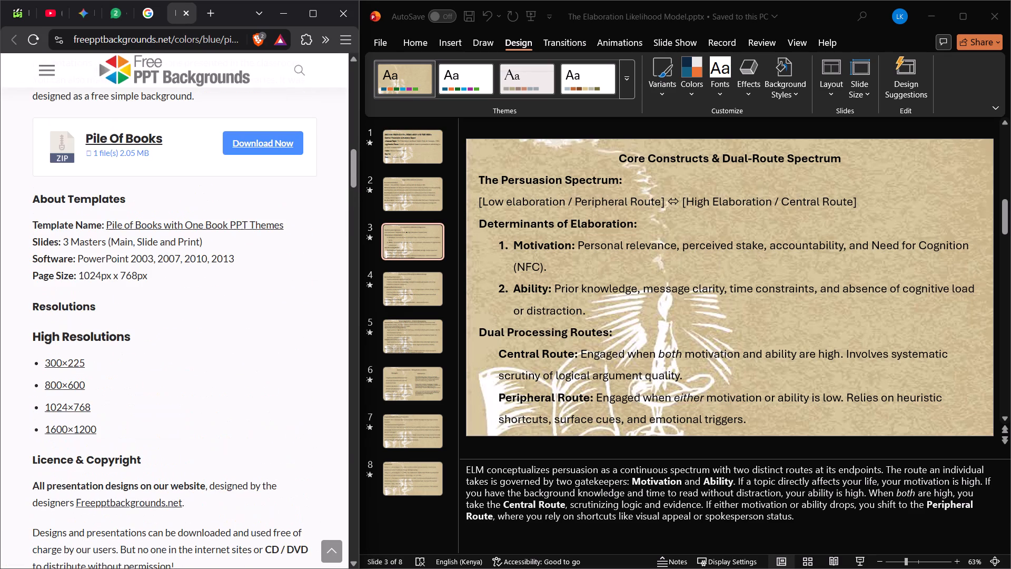
scroll(222, 203, up, 1)
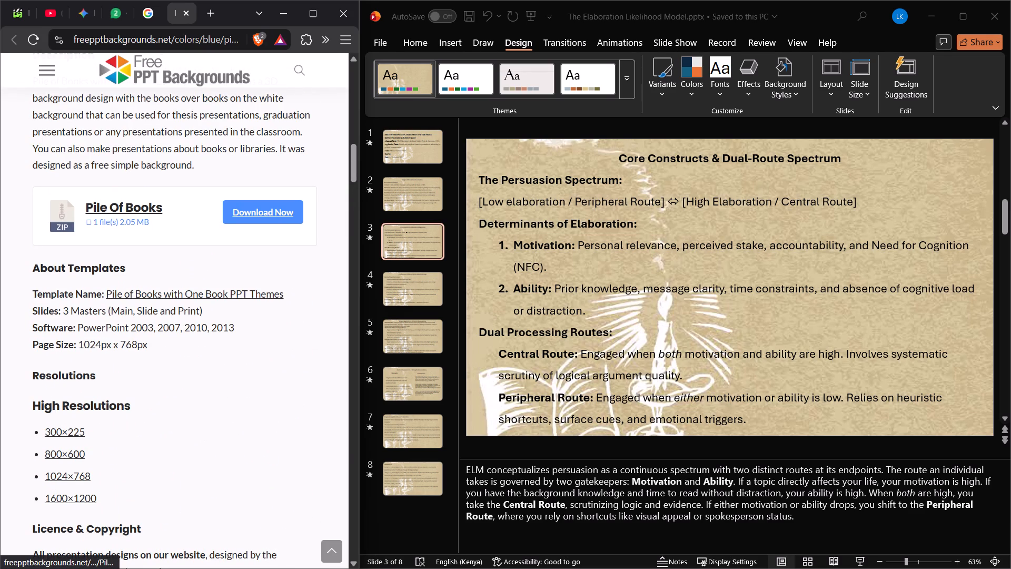
View the 1024×768 version of the pile of books background and return to its template page.
click(73, 474)
scroll(330, 308, down, 2)
scroll(327, 310, up, 1)
scroll(327, 311, down, 1)
scroll(327, 311, up, 1)
scroll(284, 306, down, 1)
scroll(284, 306, up, 3)
double_click(202, 277)
triple_click(202, 277)
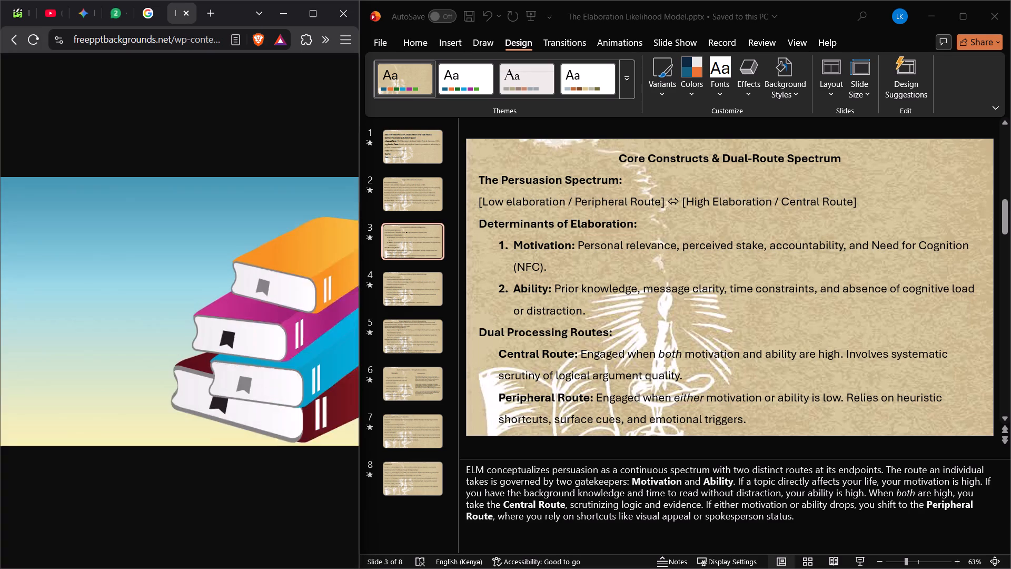
double_click(202, 277)
click(15, 37)
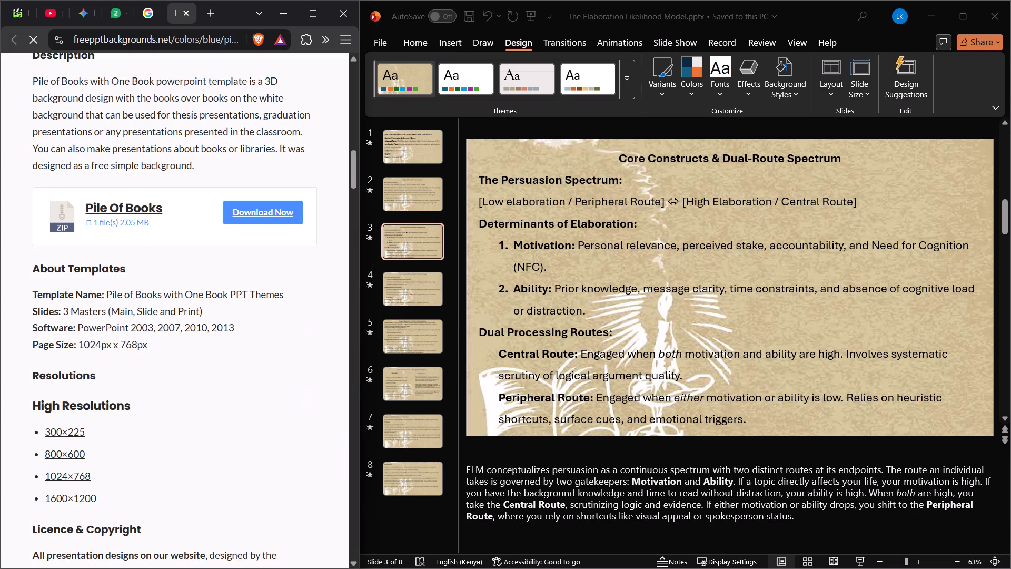
Look over the pile of books template page again and close it to return to the image results.
scroll(143, 227, down, 11)
scroll(142, 230, up, 9)
scroll(142, 230, down, 1)
scroll(143, 227, up, 13)
scroll(147, 222, up, 8)
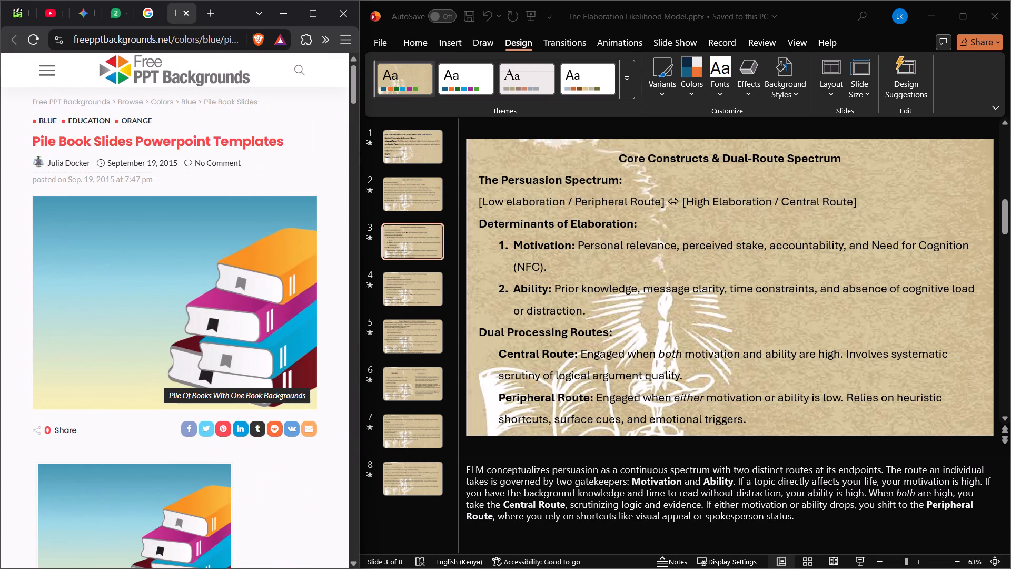
click(11, 42)
click(189, 14)
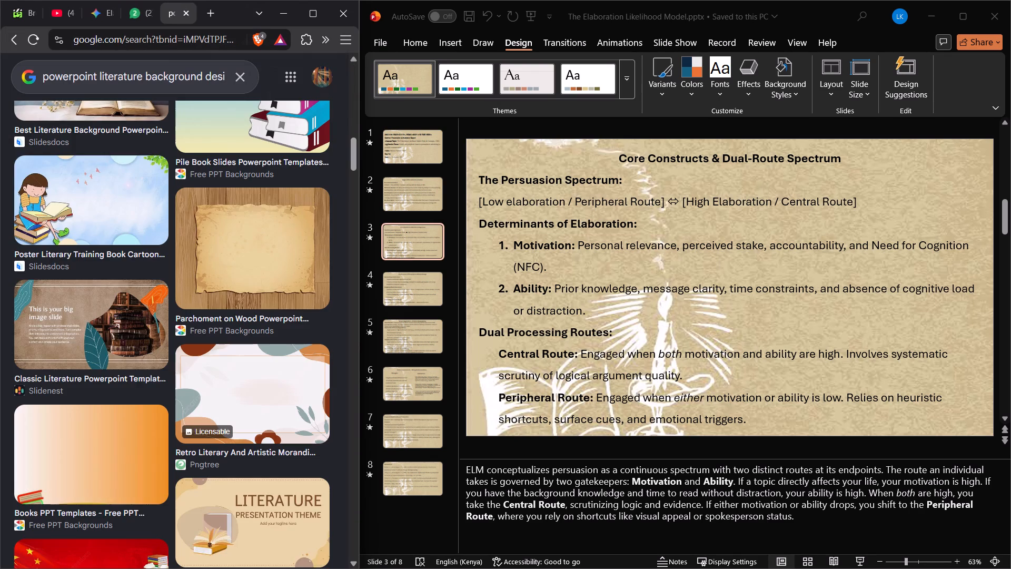
Examine further literature background image results for a design that suits the presentation.
scroll(247, 420, down, 5)
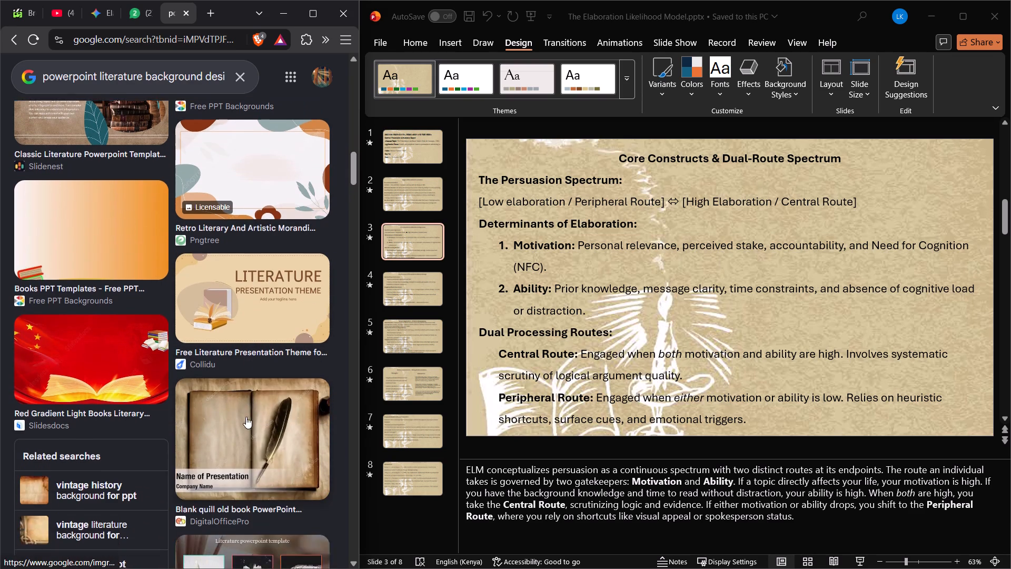
scroll(246, 417, down, 8)
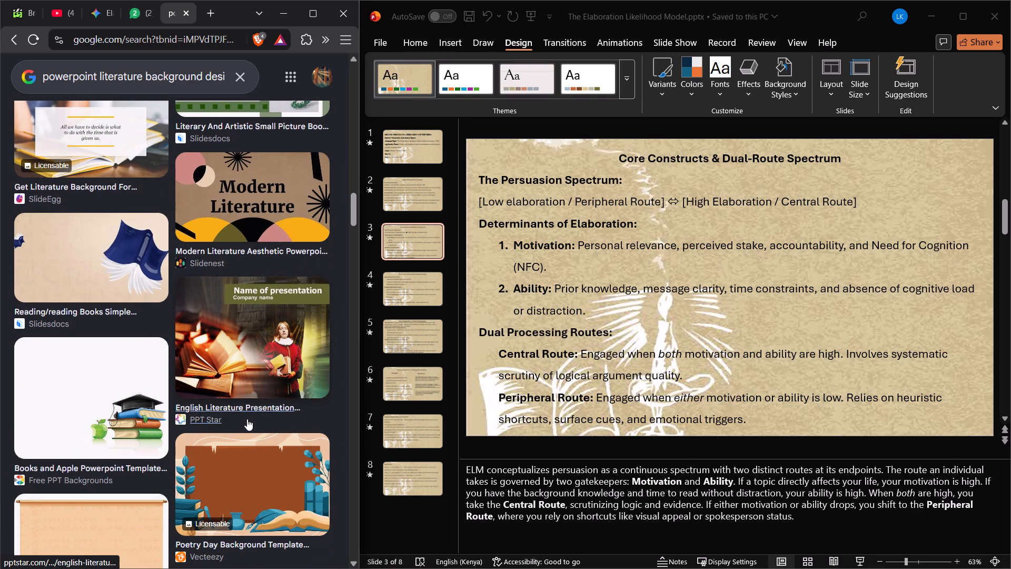
scroll(252, 421, down, 6)
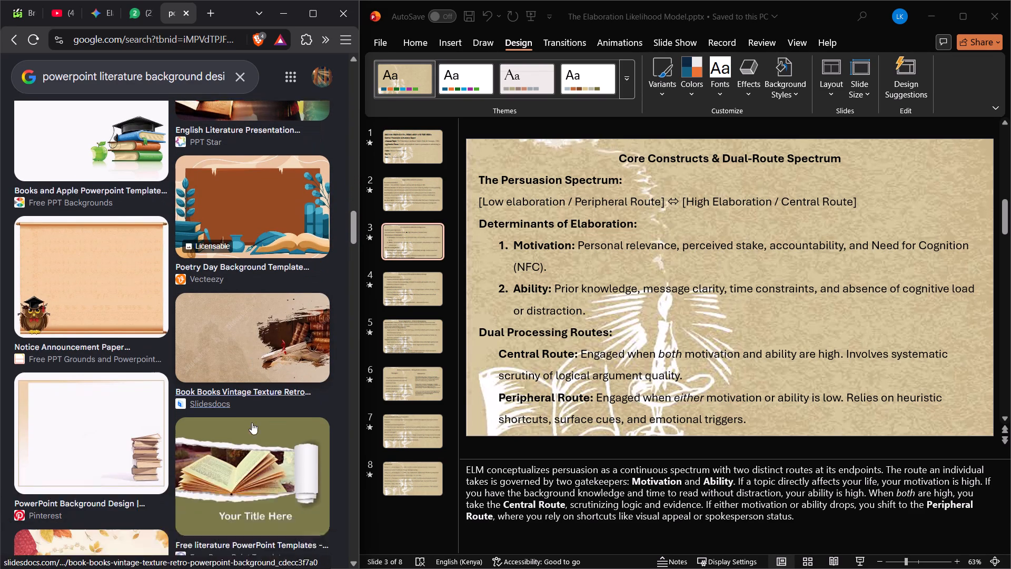
scroll(264, 219, down, 2)
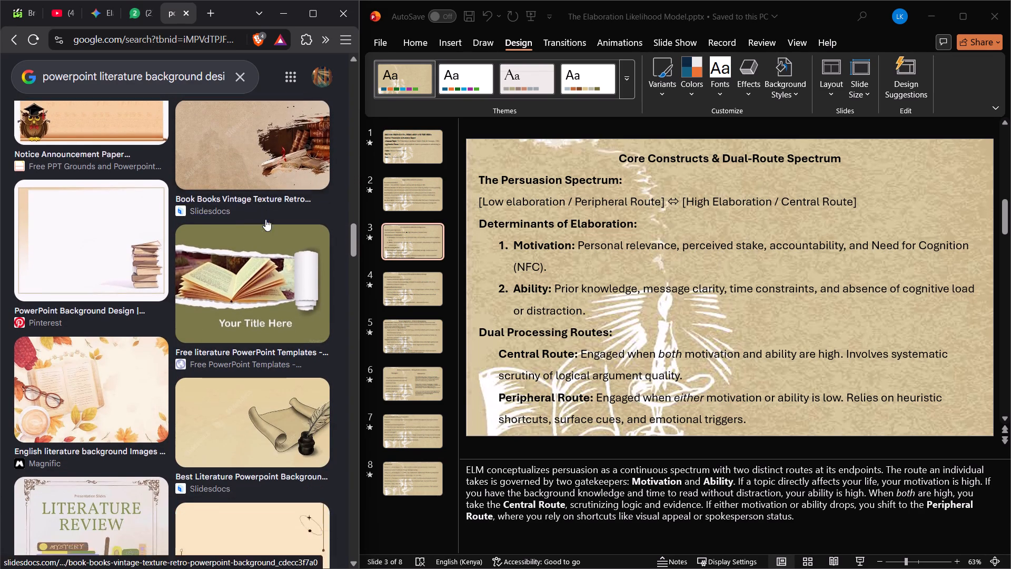
scroll(265, 219, down, 3)
scroll(266, 223, up, 1)
scroll(266, 223, down, 3)
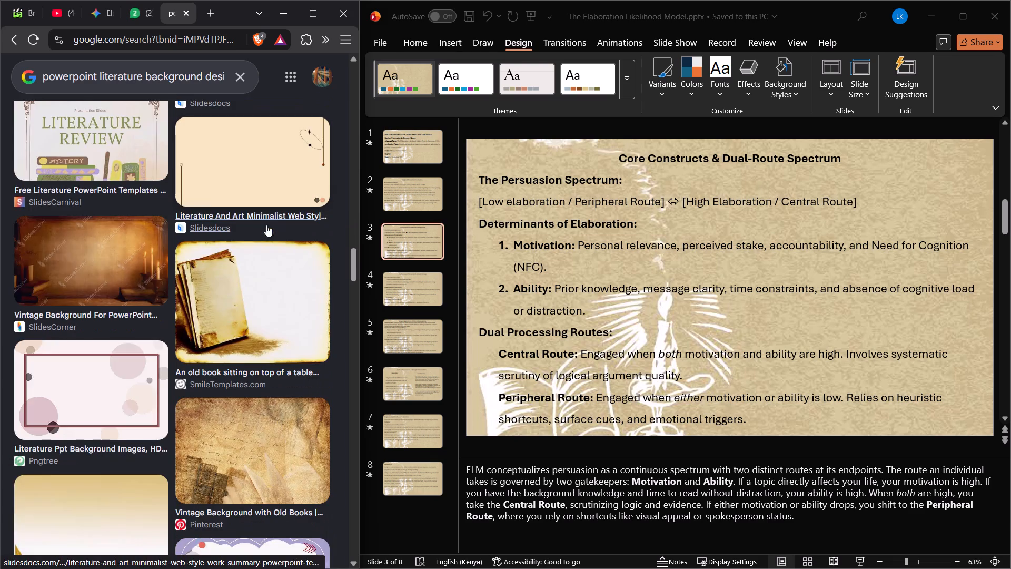
scroll(266, 225, down, 5)
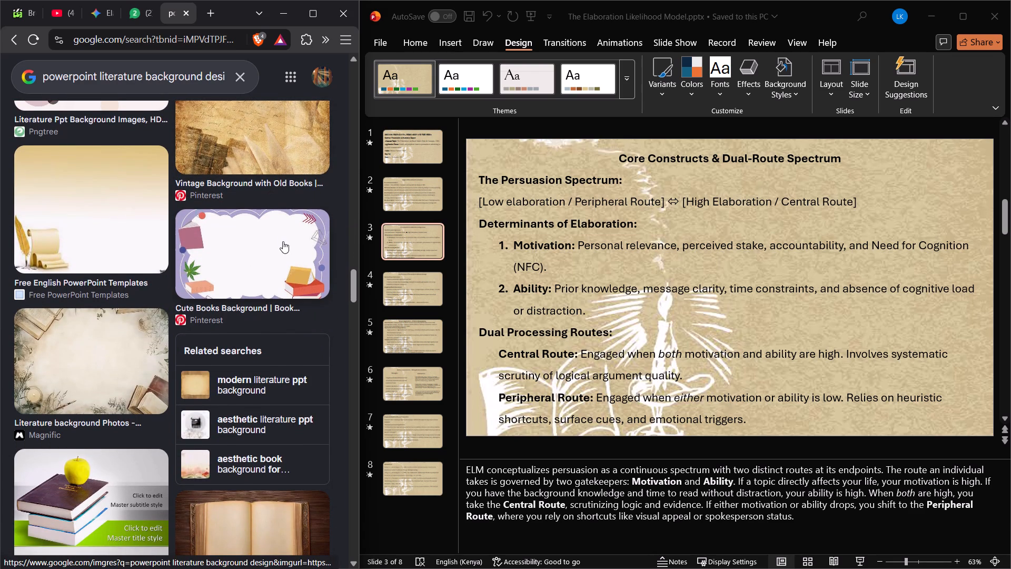
Set the transparency of the slide background picture to 37% and apply it to all slides.
click(412, 136)
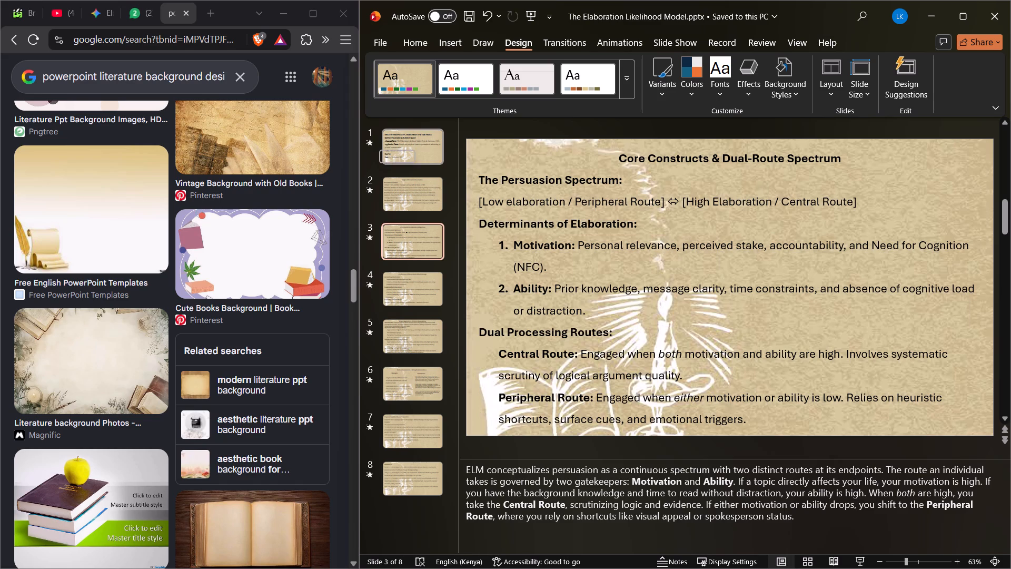
click(787, 92)
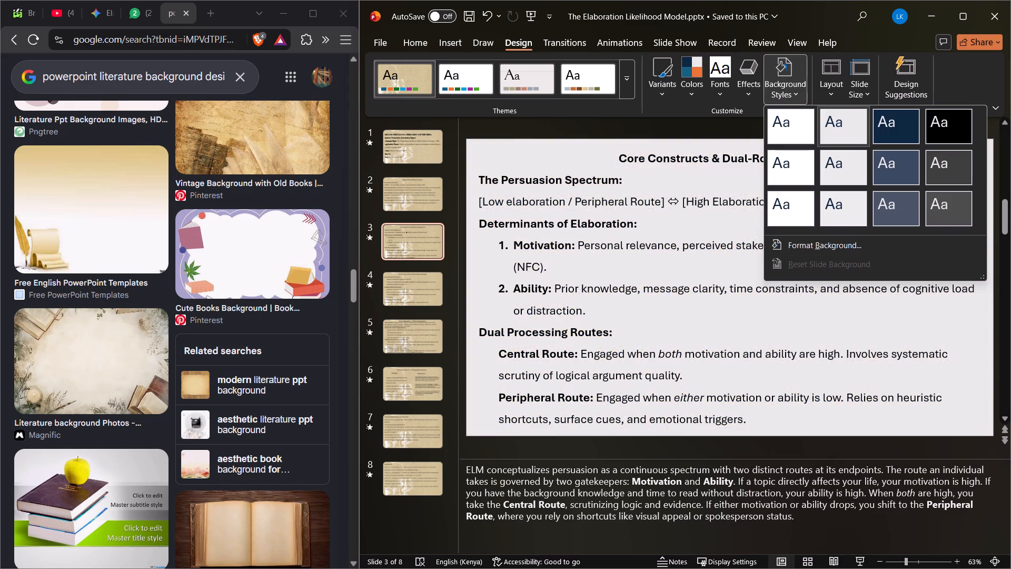
click(834, 237)
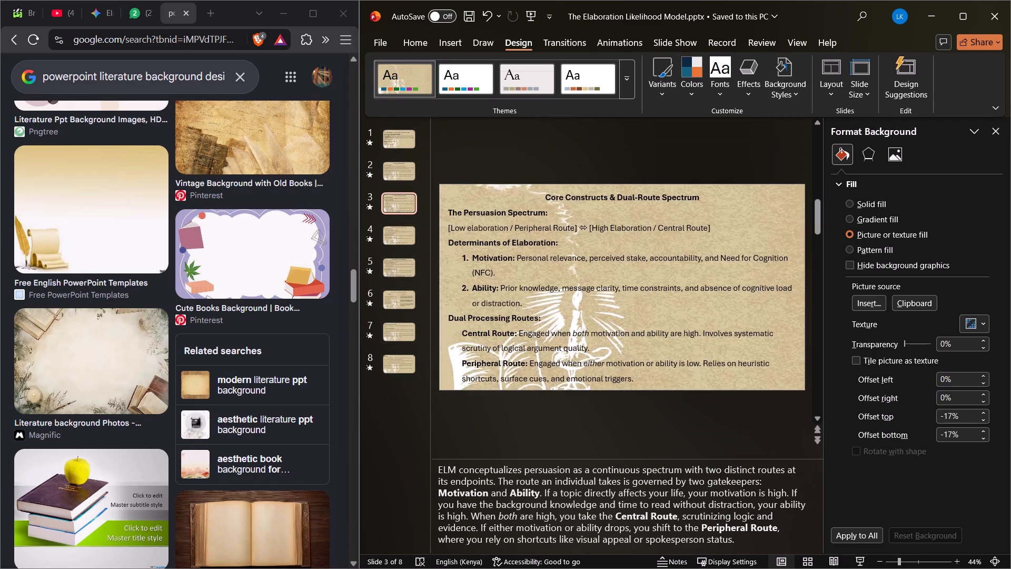
click(983, 327)
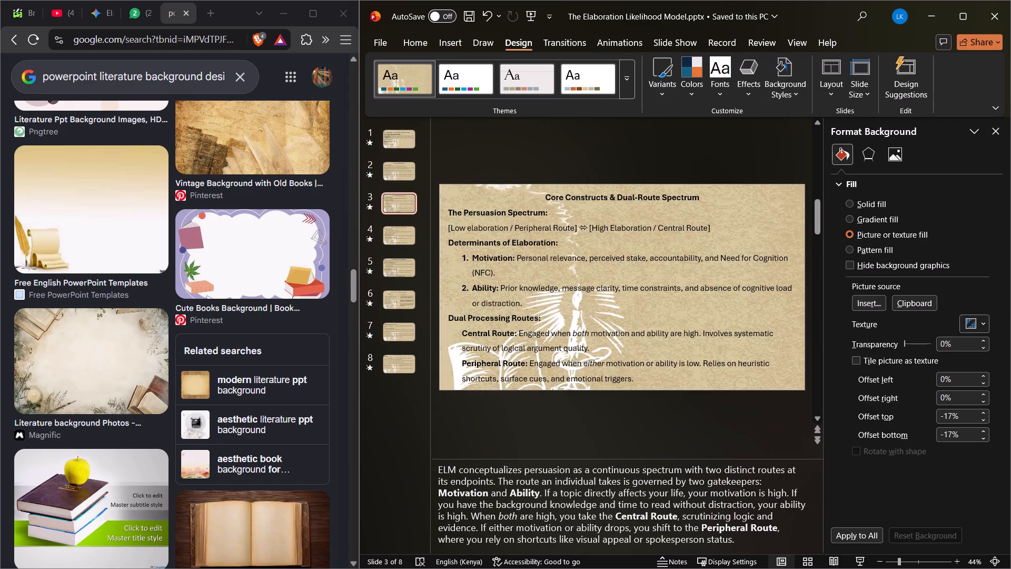
click(983, 327)
click(983, 327)
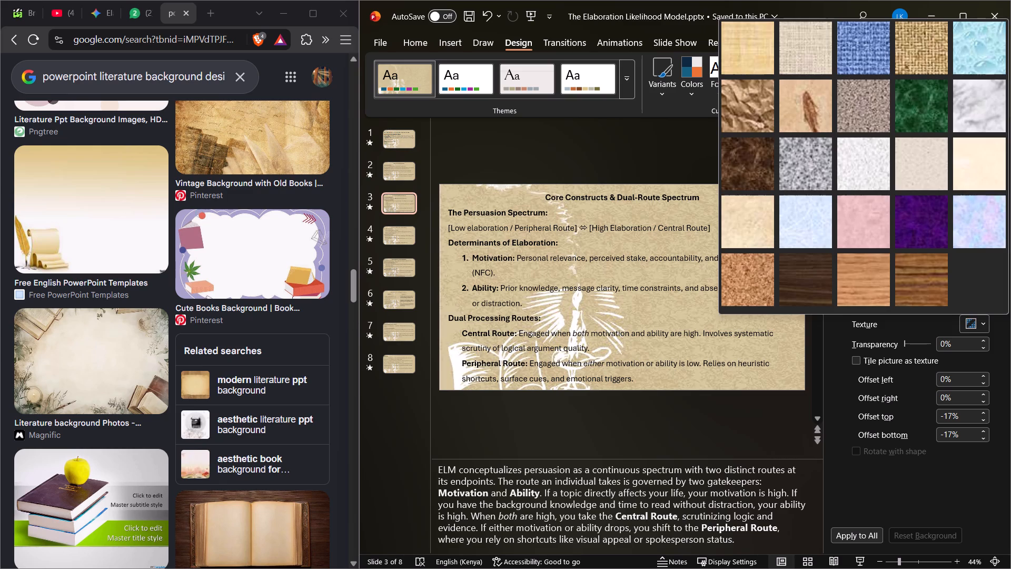
click(983, 326)
click(985, 341)
click(985, 341)
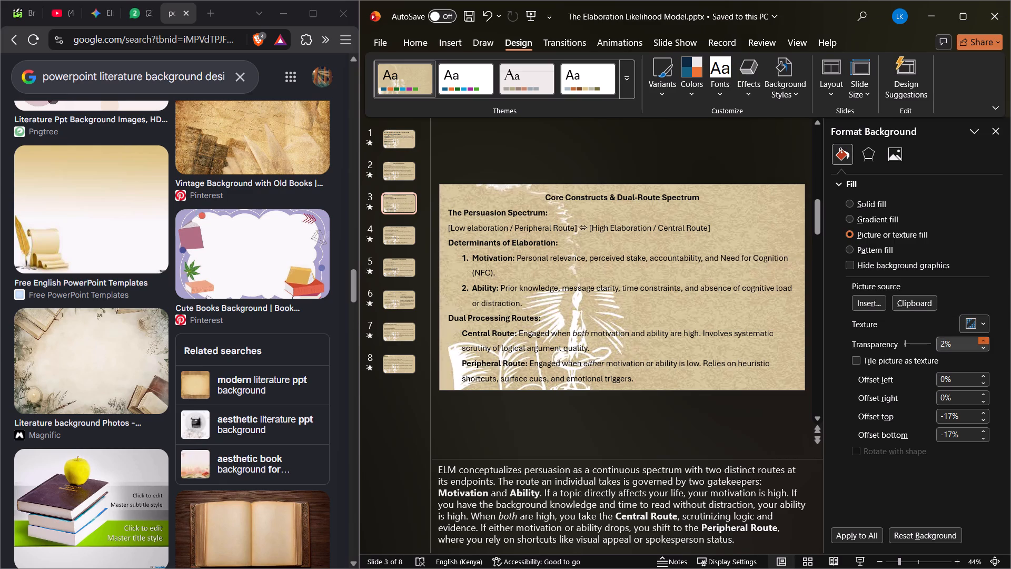
triple_click(985, 341)
triple_click(985, 341)
triple_click(985, 341)
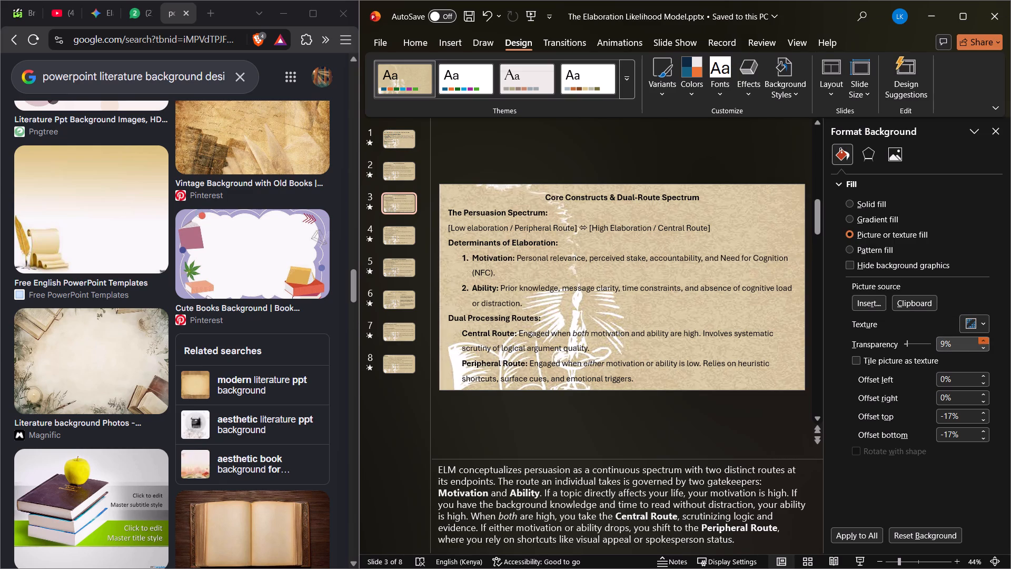
double_click(985, 341)
click(986, 342)
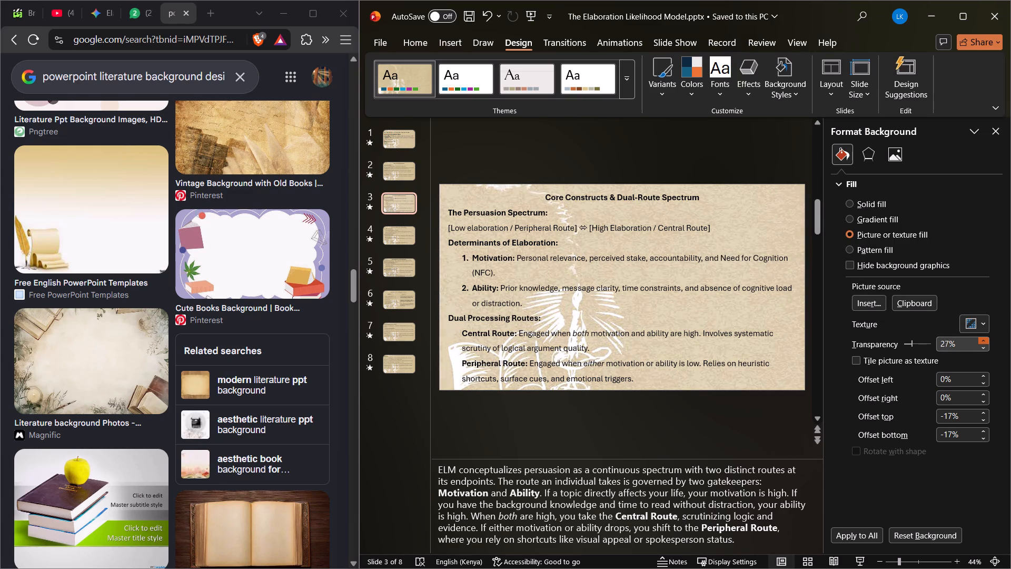
click(857, 535)
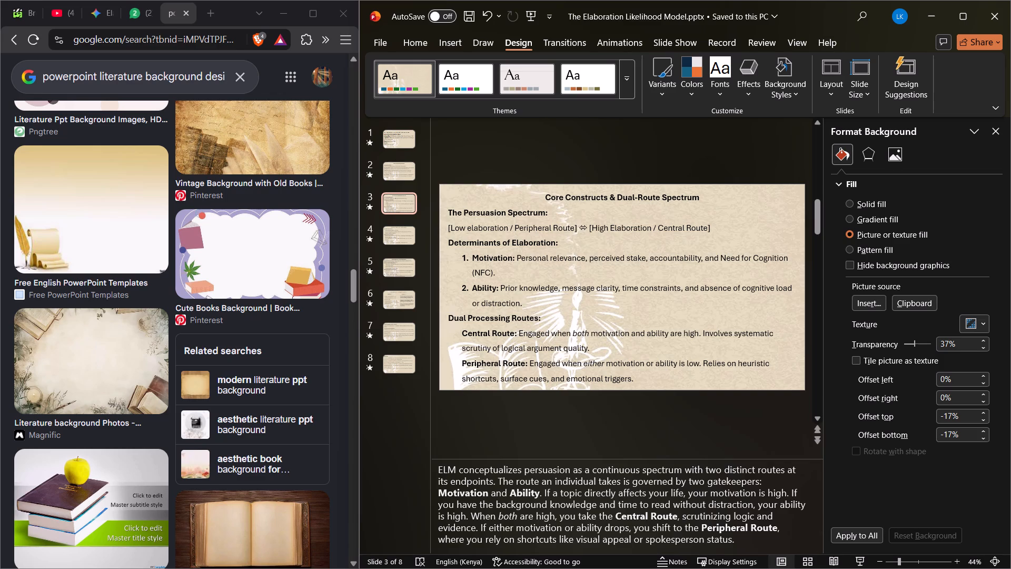
click(869, 536)
Soften the background picture of the Core Constructs & Dual-Route Spectrum slide to a sharpness of -46%.
click(896, 154)
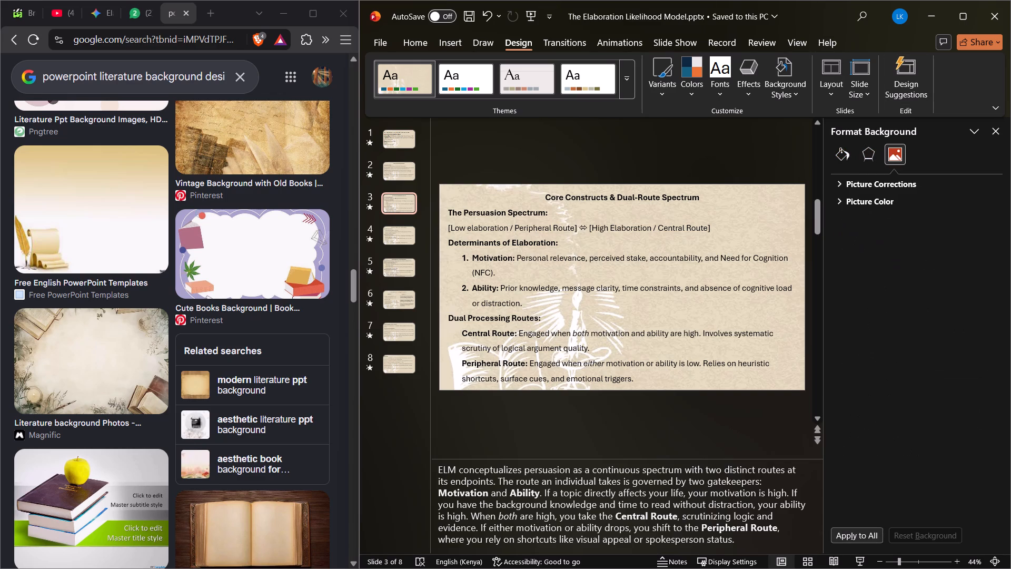
click(865, 198)
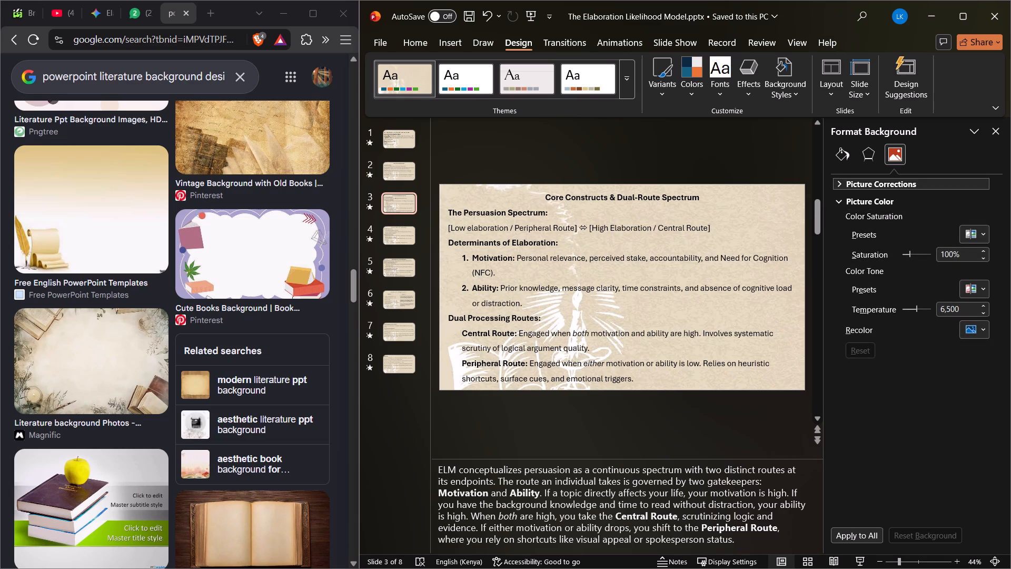
click(859, 188)
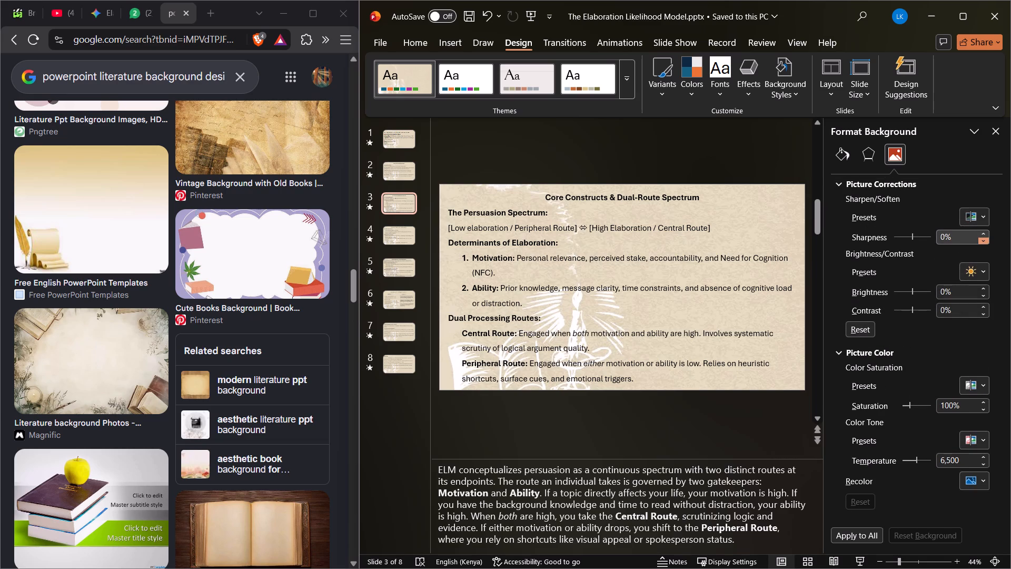
click(985, 237)
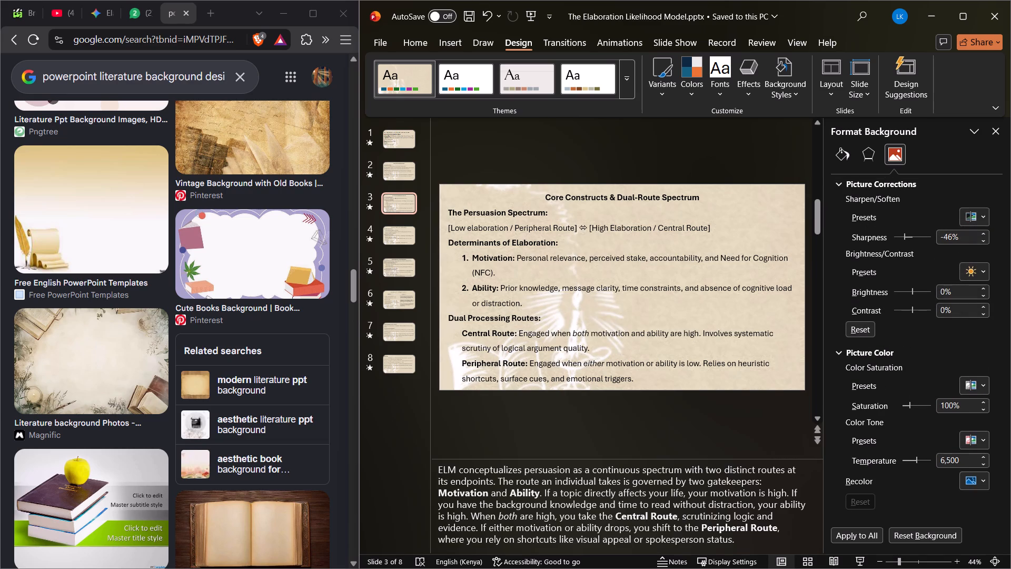
click(983, 218)
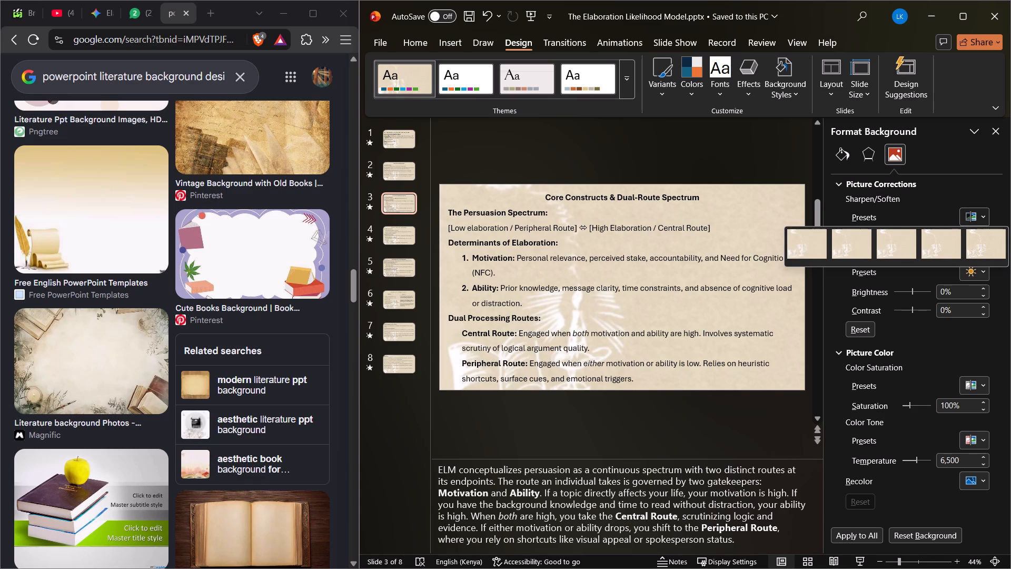
click(957, 344)
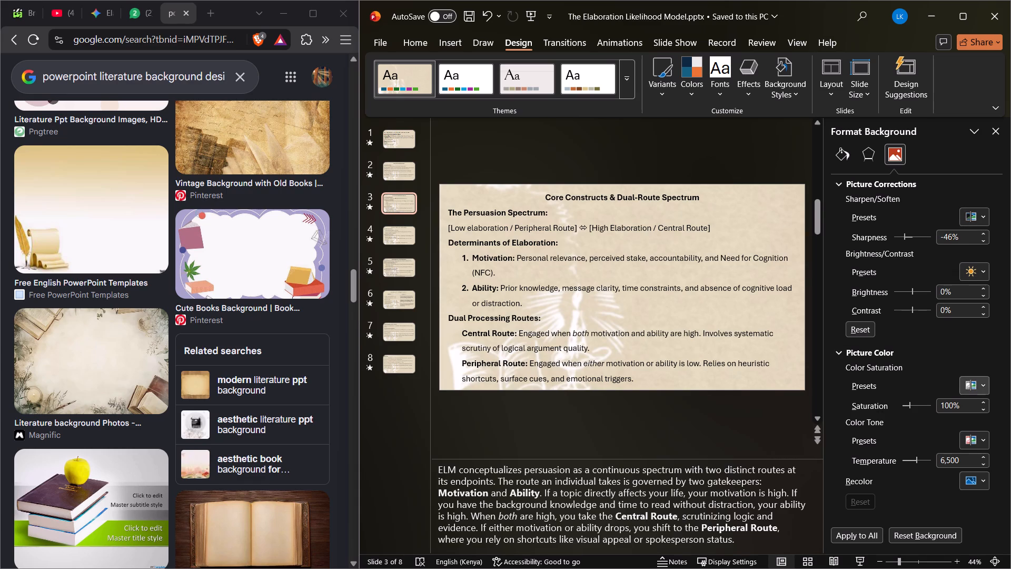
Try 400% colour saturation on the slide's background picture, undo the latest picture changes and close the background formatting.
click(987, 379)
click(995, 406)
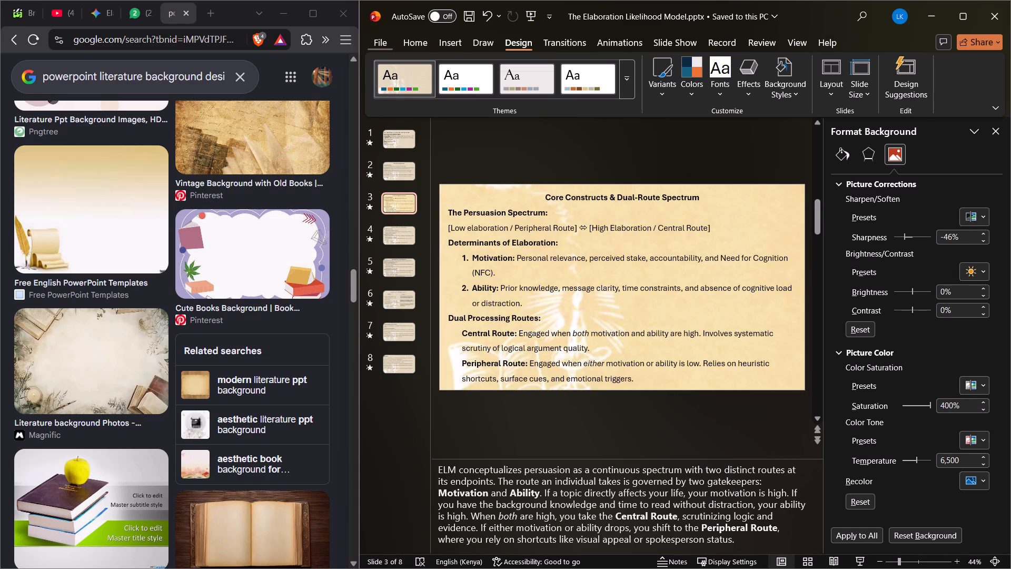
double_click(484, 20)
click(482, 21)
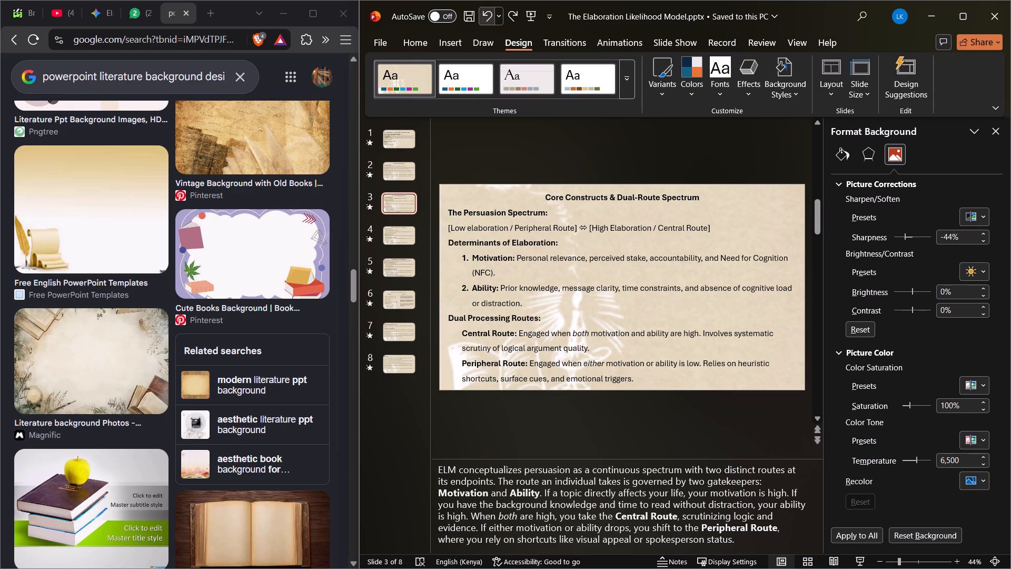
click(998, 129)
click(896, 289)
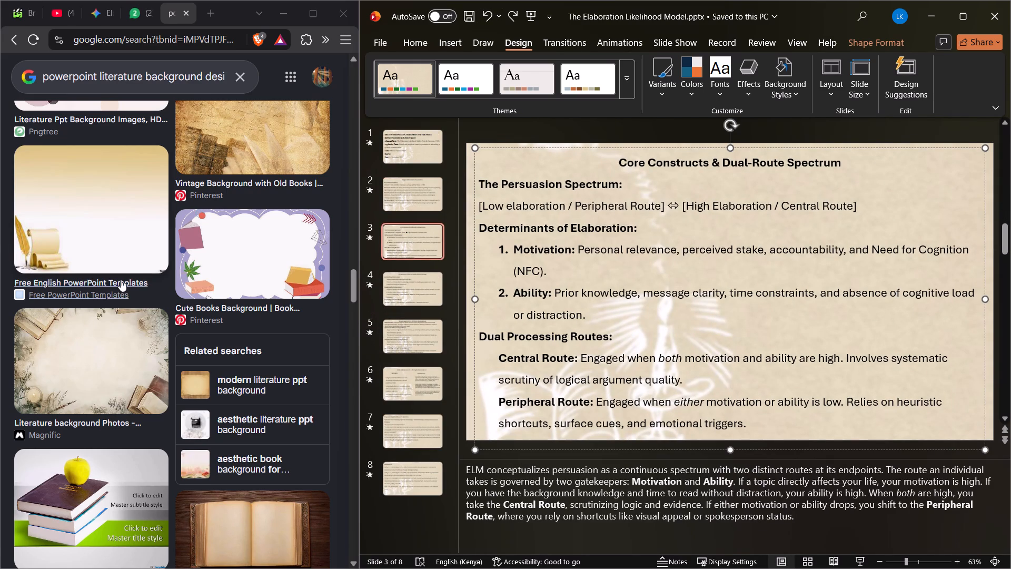
Examine further literature background image results in the browser for a vintage or book-themed design.
scroll(123, 280, down, 15)
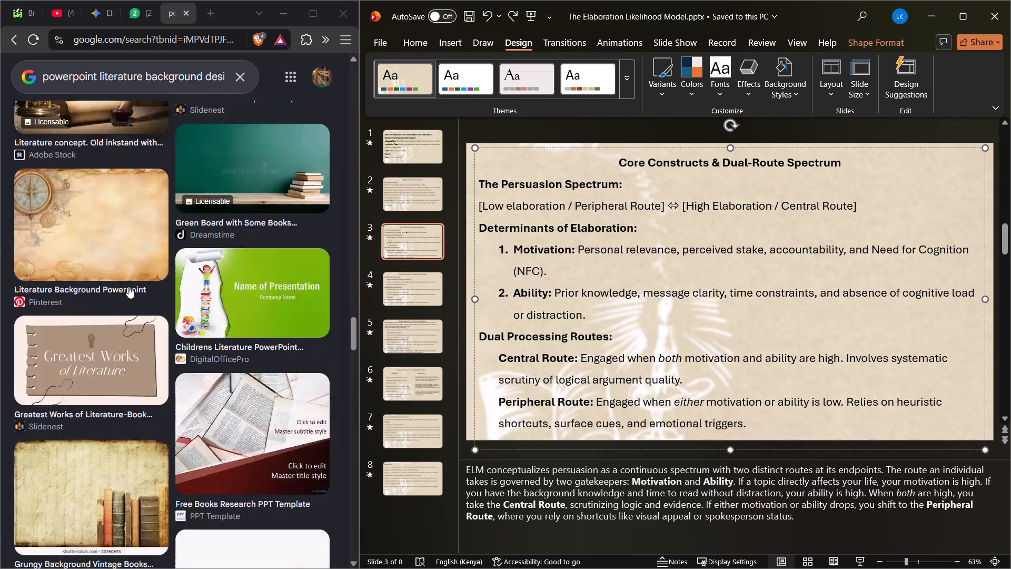
scroll(128, 287, up, 1)
scroll(128, 287, down, 20)
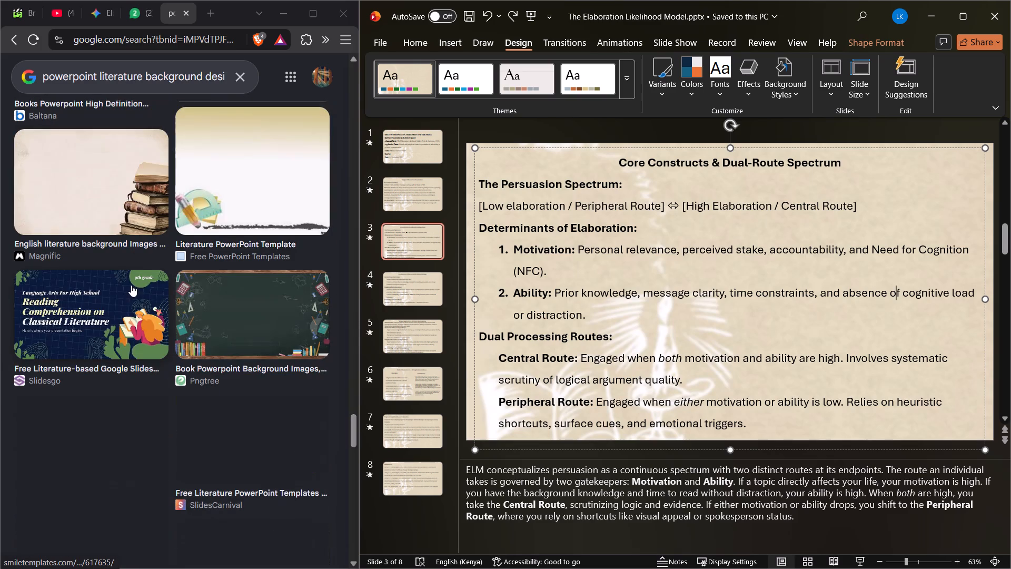
scroll(131, 285, down, 3)
scroll(131, 285, up, 1)
scroll(134, 284, down, 8)
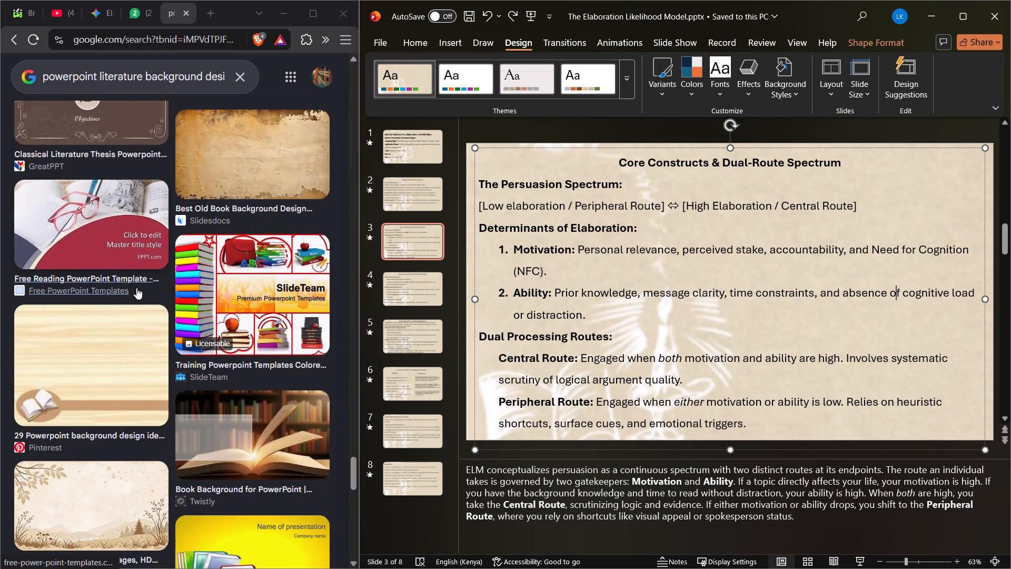
scroll(138, 282, down, 12)
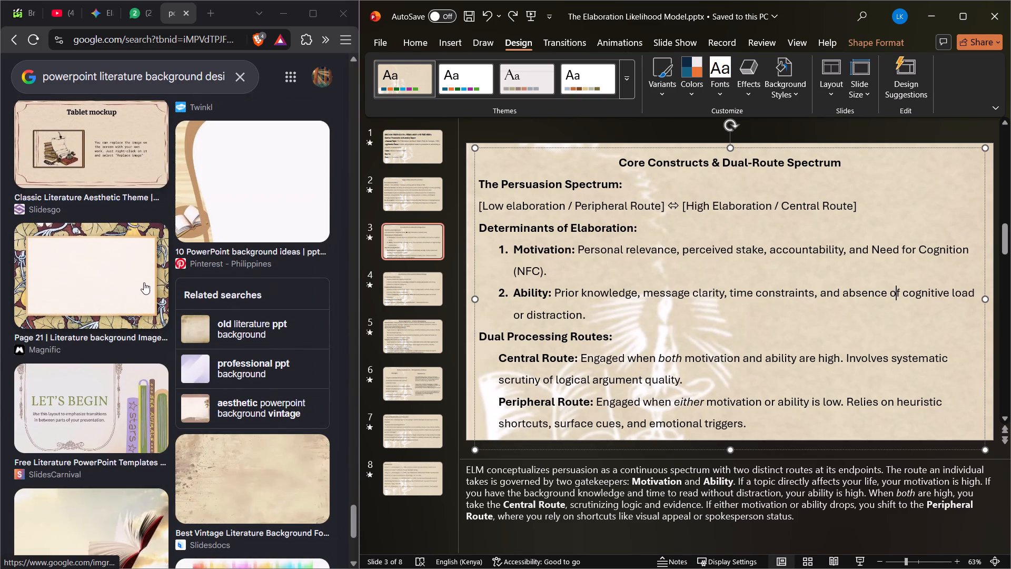
scroll(145, 280, down, 2)
Preview the Best Vintage Literature Background image from Slidesdocs, look over its related images and return to the results.
click(222, 348)
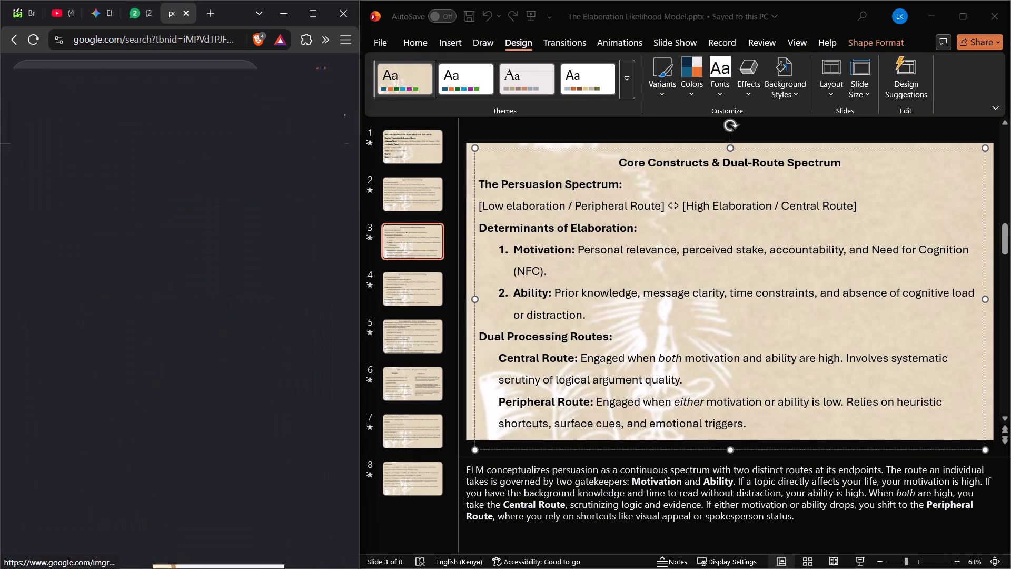
scroll(206, 189, down, 1)
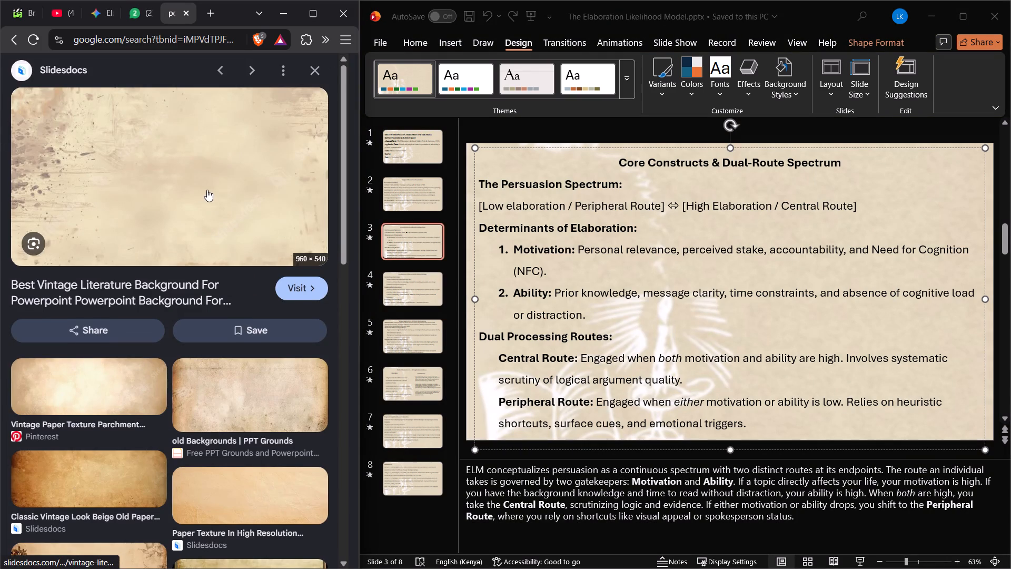
scroll(207, 190, down, 5)
scroll(204, 251, down, 4)
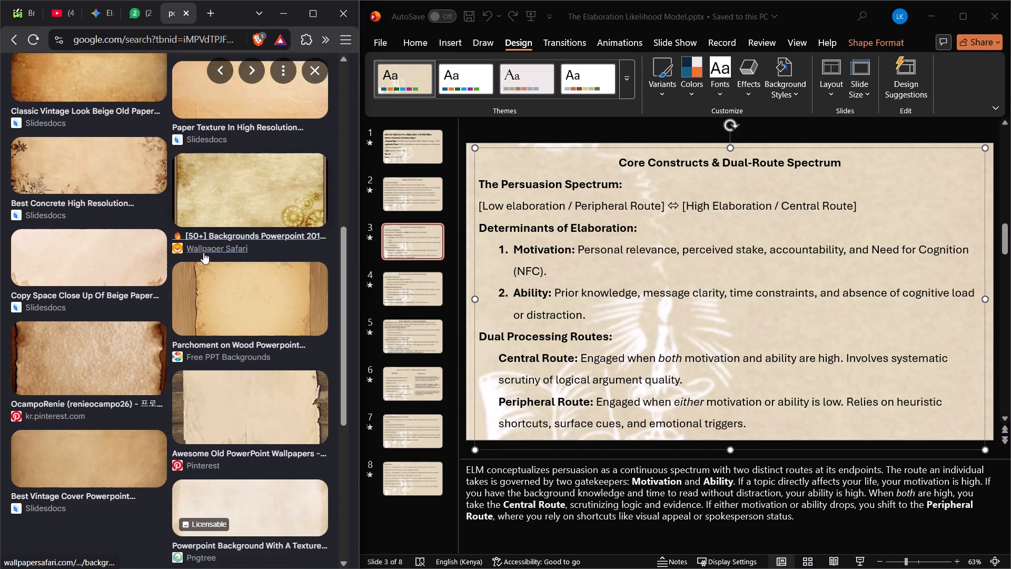
scroll(203, 252, up, 5)
scroll(66, 92, up, 4)
scroll(61, 90, down, 1)
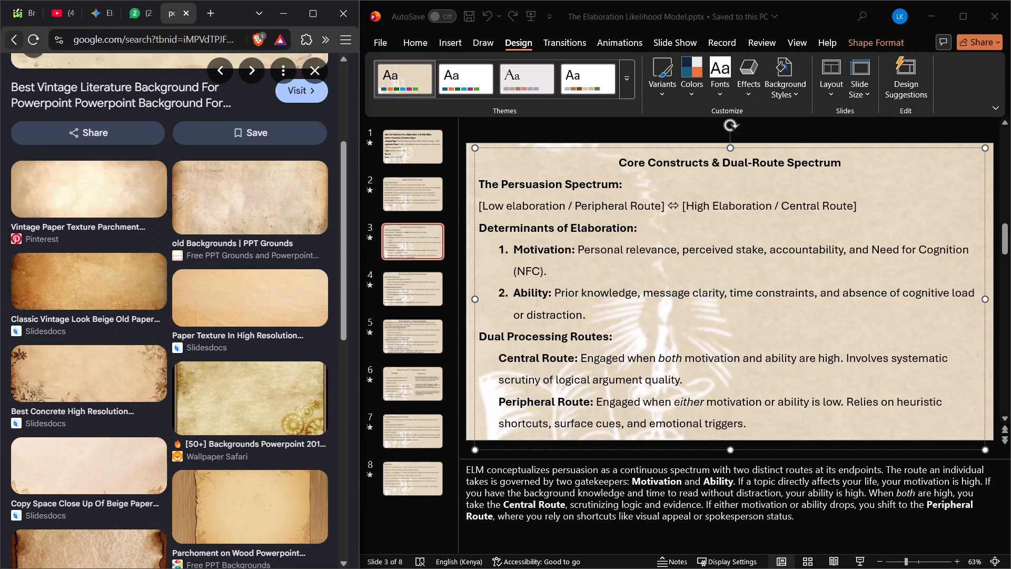
click(16, 34)
Refine the image search to "powerpoint literature background design dark".
scroll(247, 565, up, 20)
scroll(247, 565, up, 3)
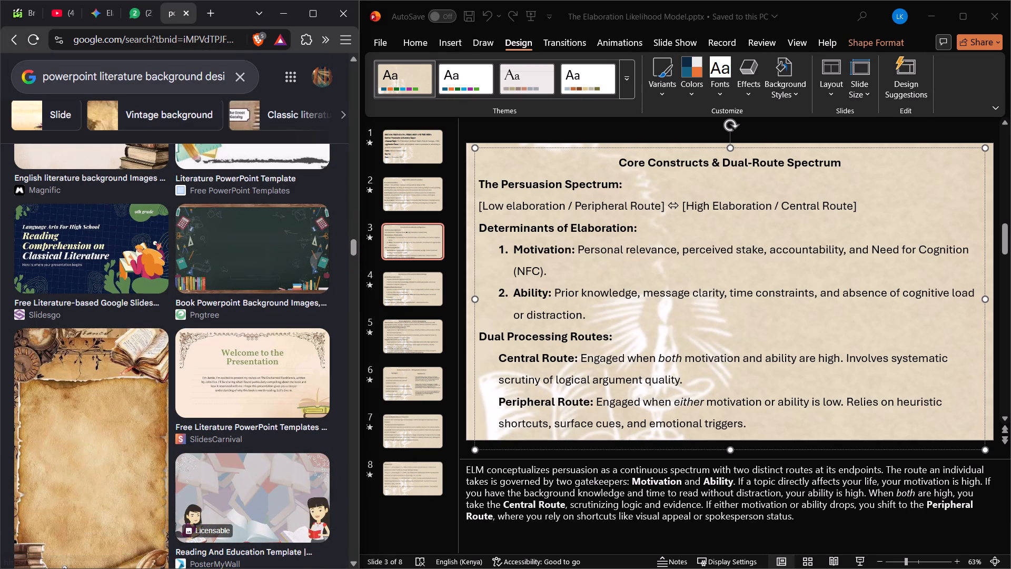
click(216, 73)
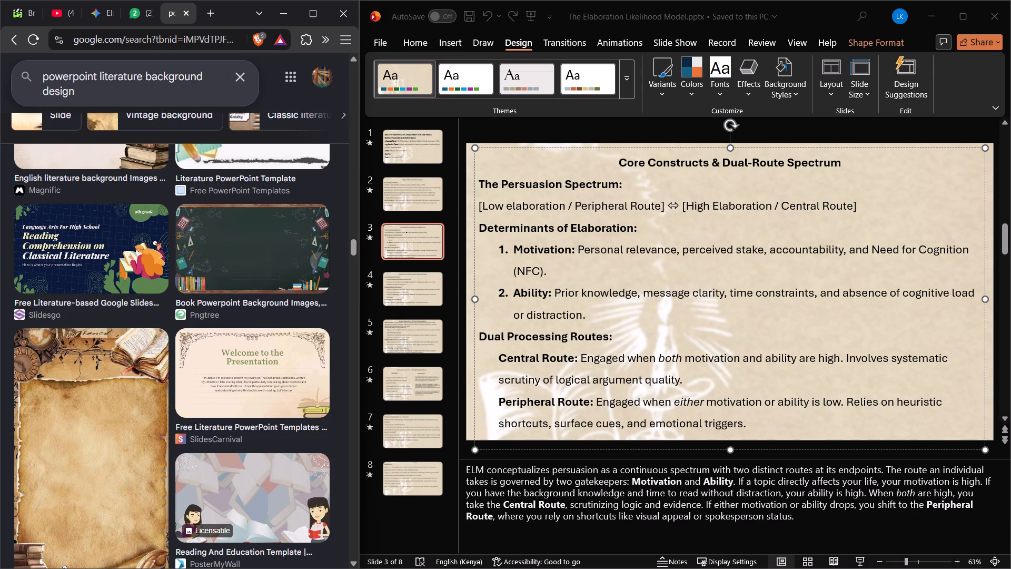
click(102, 96)
key(space)
text(dark)
key(Return)
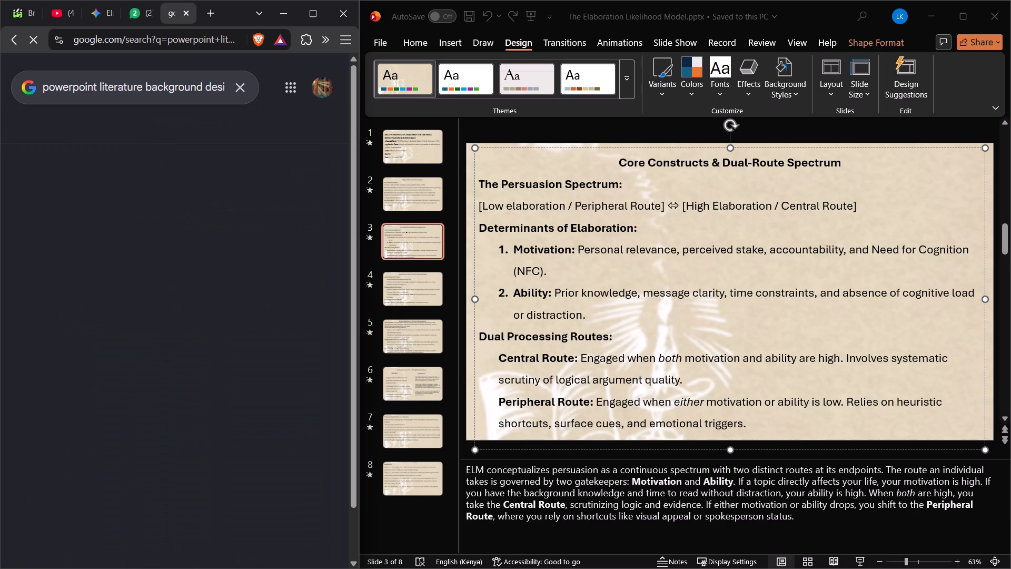
Examine the dark literature background results and preview the Grey Grunge Group Project Presentation image from Canva.
scroll(152, 171, down, 6)
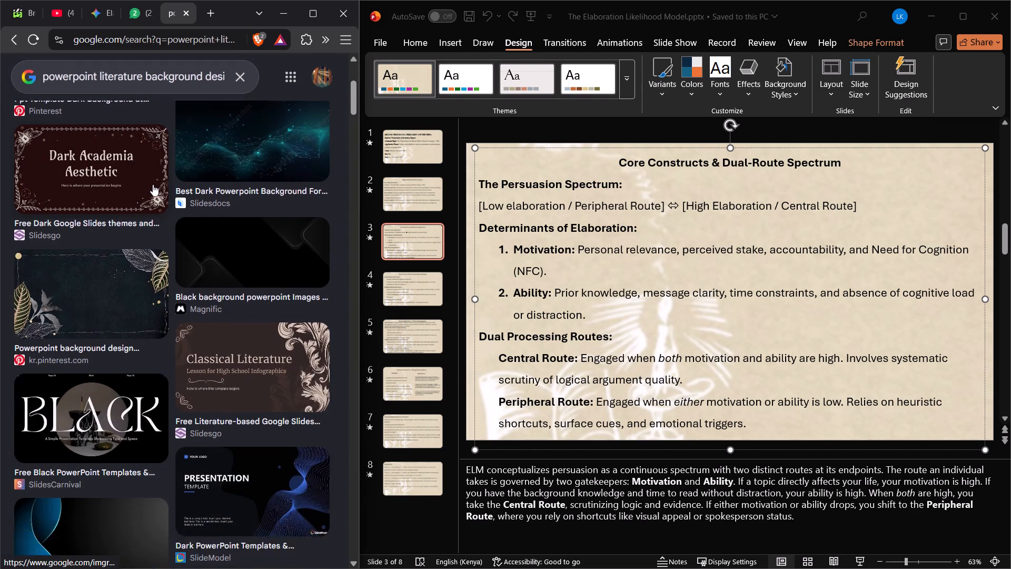
scroll(153, 184, down, 14)
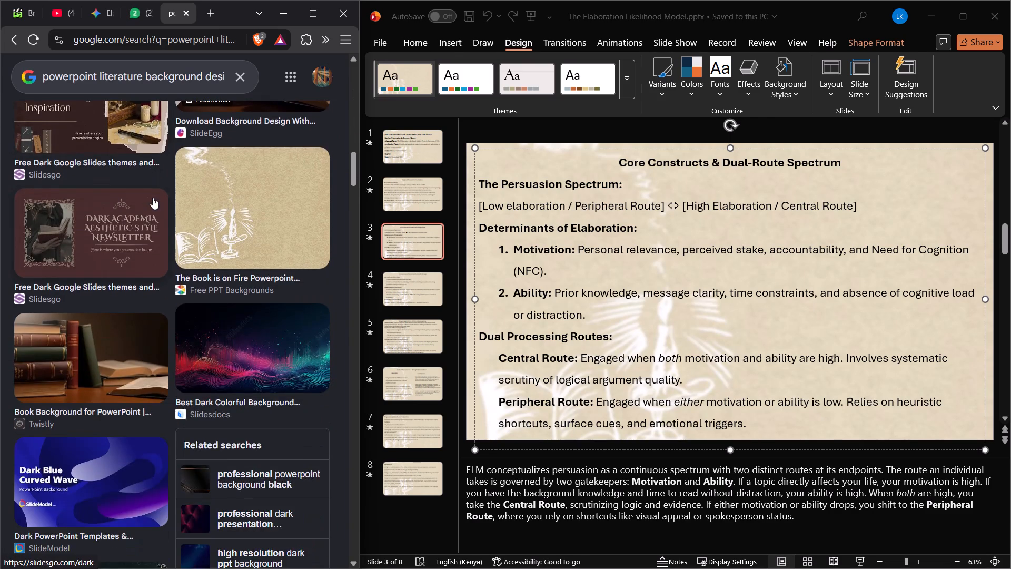
scroll(153, 198, down, 4)
scroll(153, 198, up, 1)
scroll(153, 198, down, 1)
scroll(153, 198, up, 5)
scroll(153, 198, down, 1)
scroll(153, 198, up, 4)
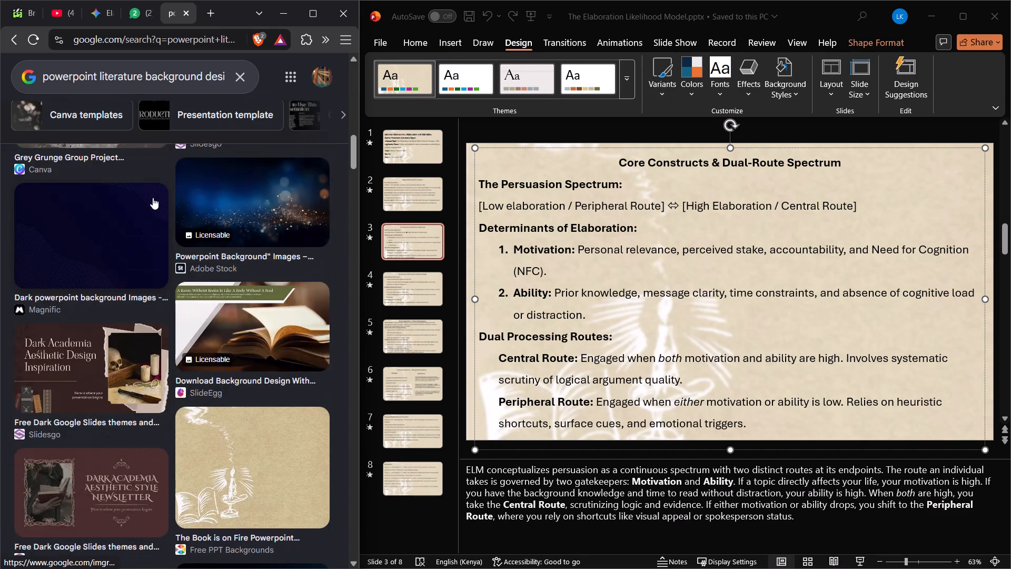
scroll(153, 198, up, 2)
click(112, 212)
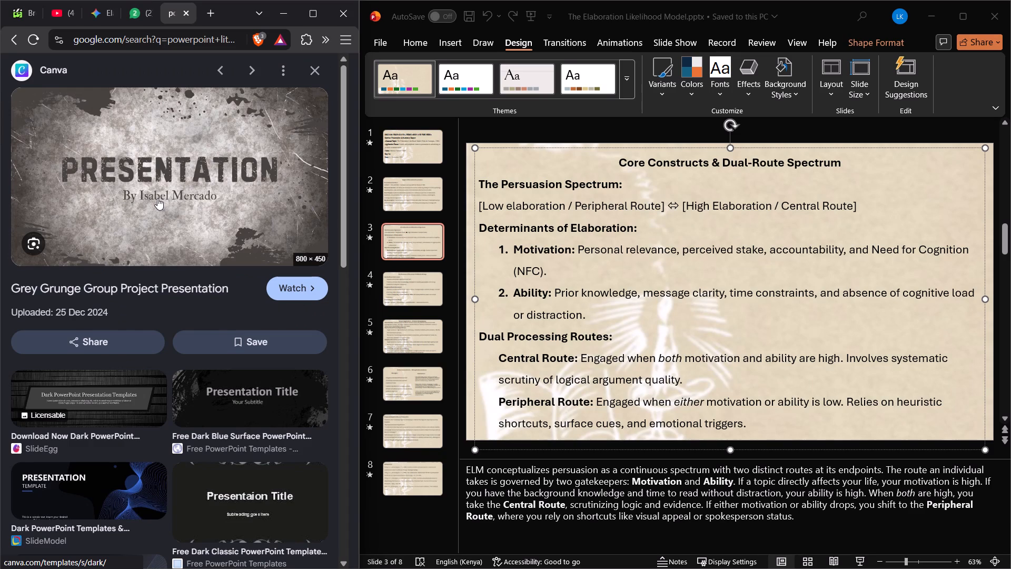
Look up visual matches for the Grey Grunge presentation image, preview the Canva match, and return to the dark literature results.
drag(151, 194, 167, 152)
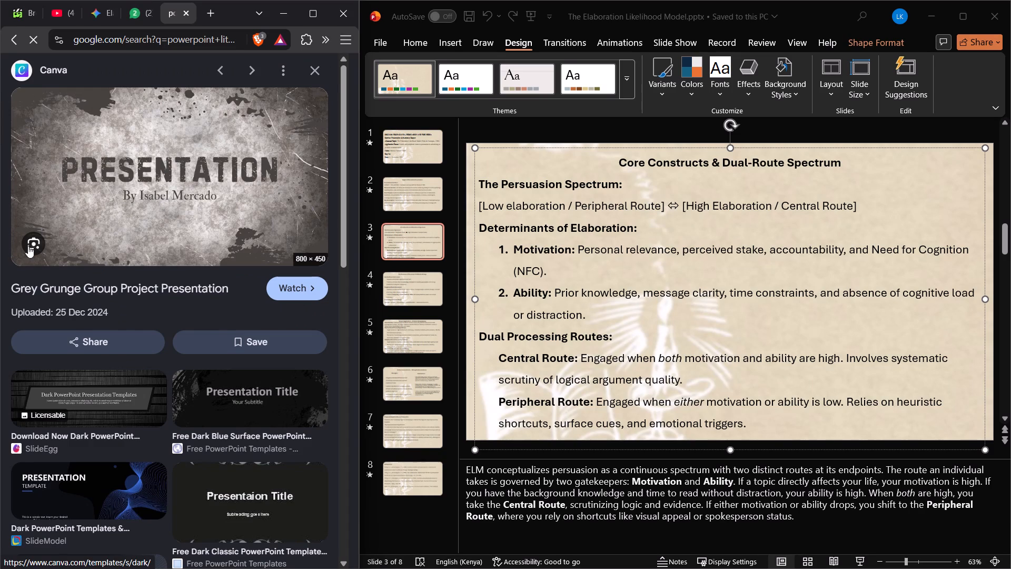
click(36, 241)
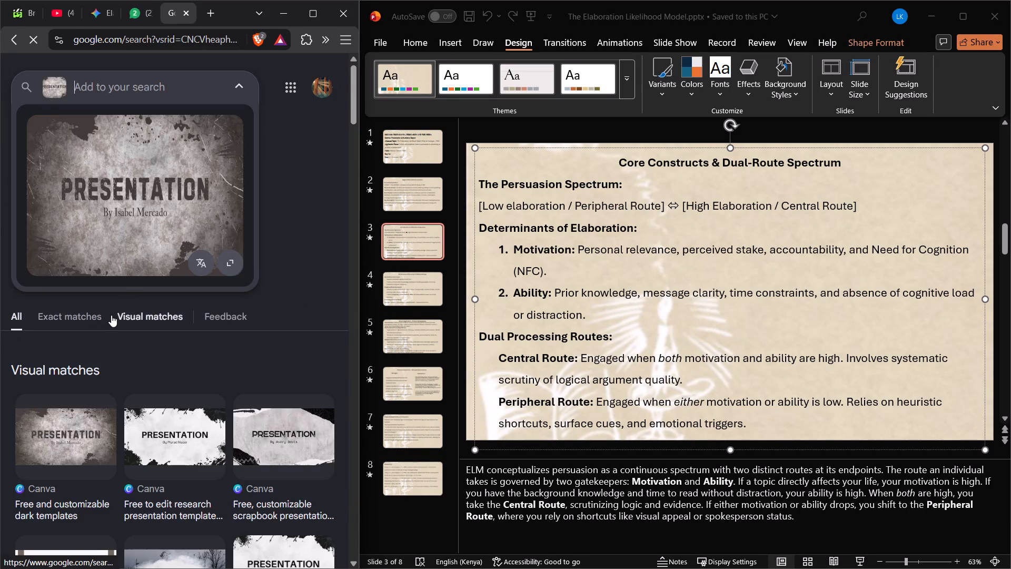
click(80, 437)
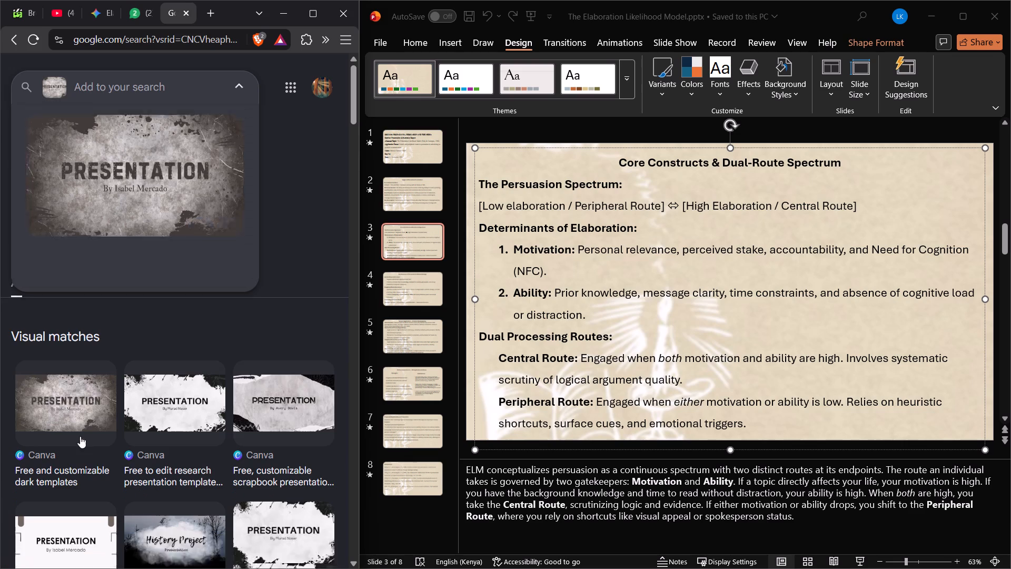
click(89, 261)
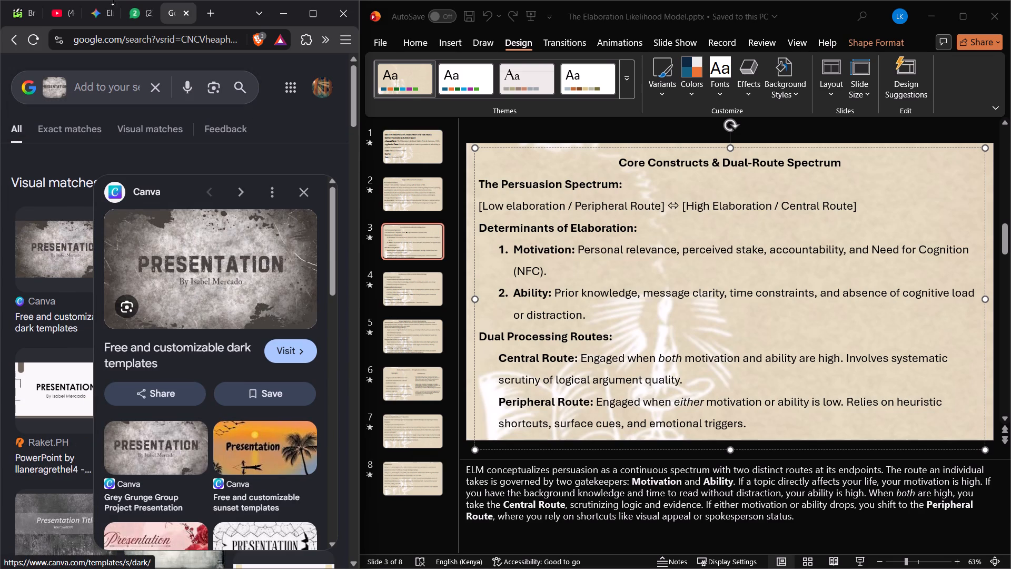
click(8, 40)
click(11, 39)
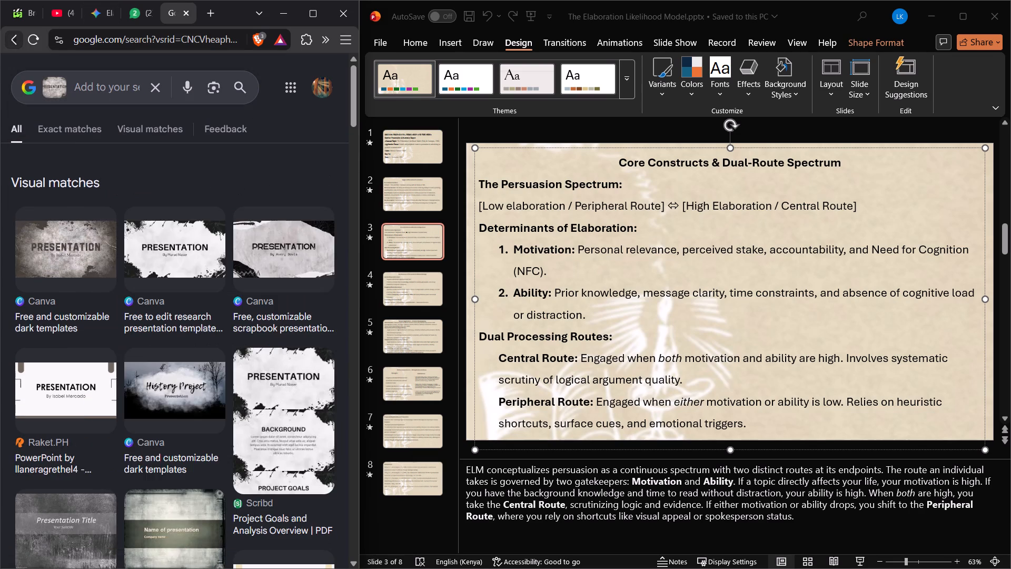
click(14, 40)
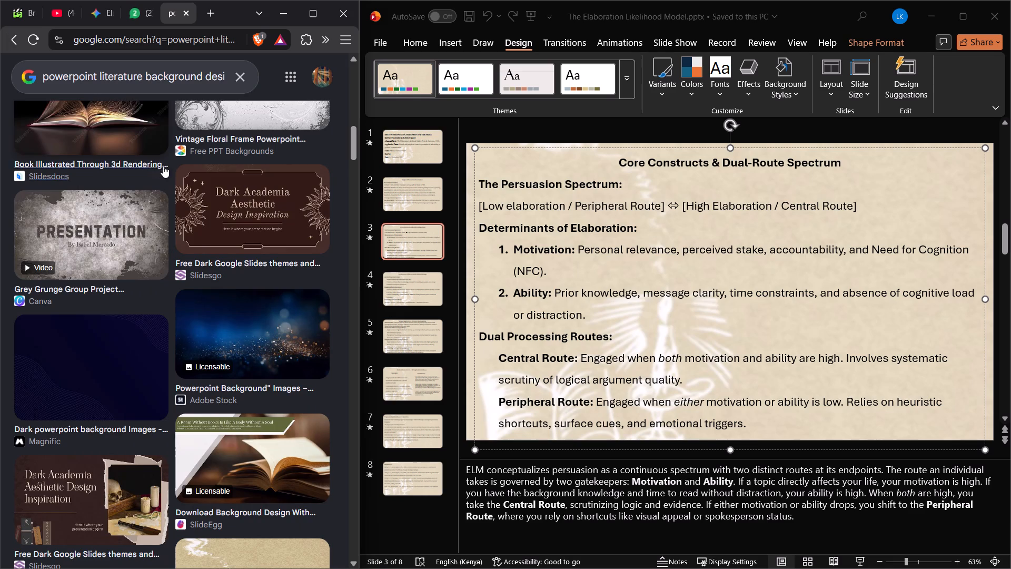
Examine more dark literature background results, preview the Retro Black Powerpoint Templates image from Pinterest, and return to the results.
scroll(170, 174, down, 5)
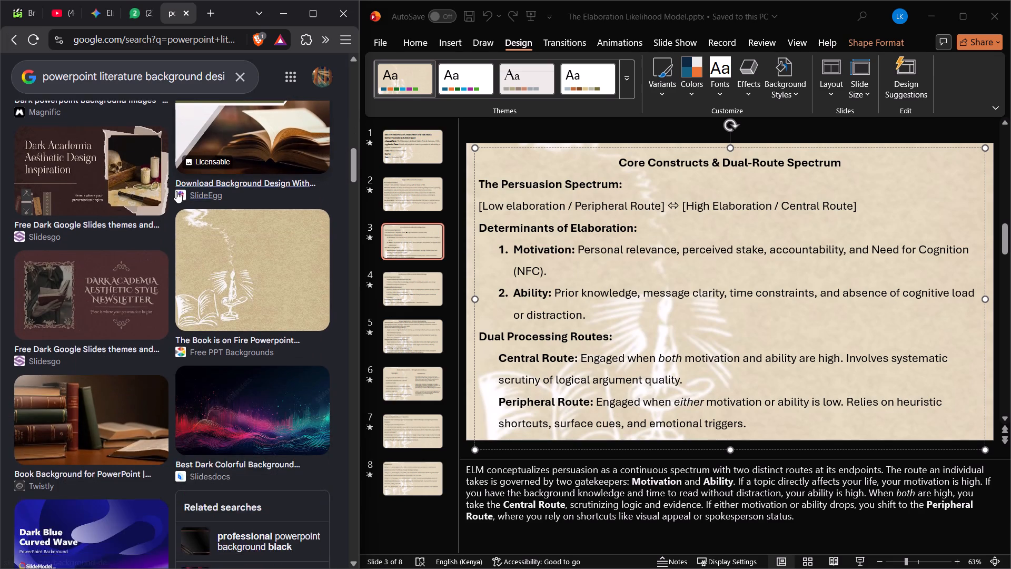
scroll(176, 200, down, 4)
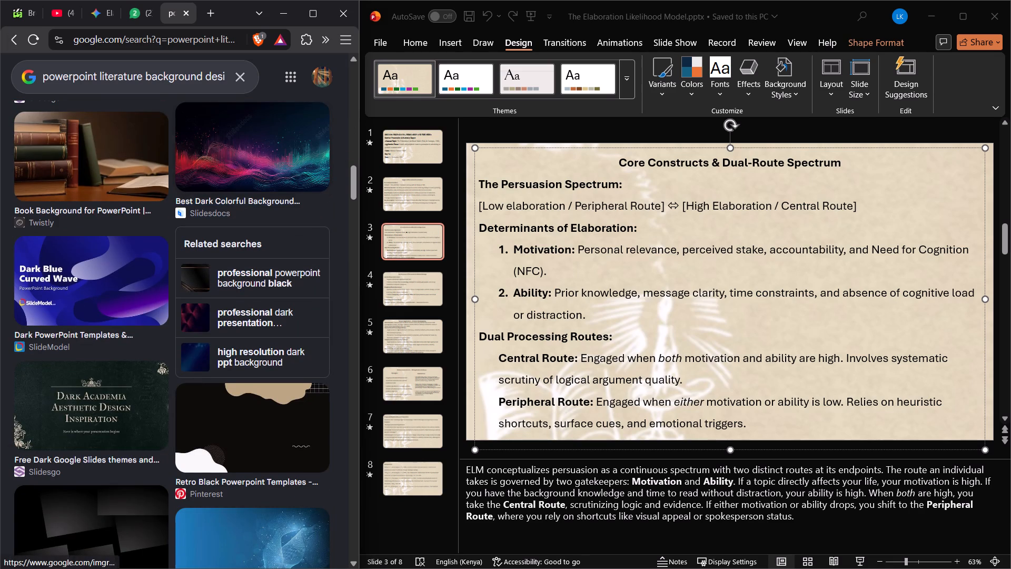
scroll(222, 213, down, 4)
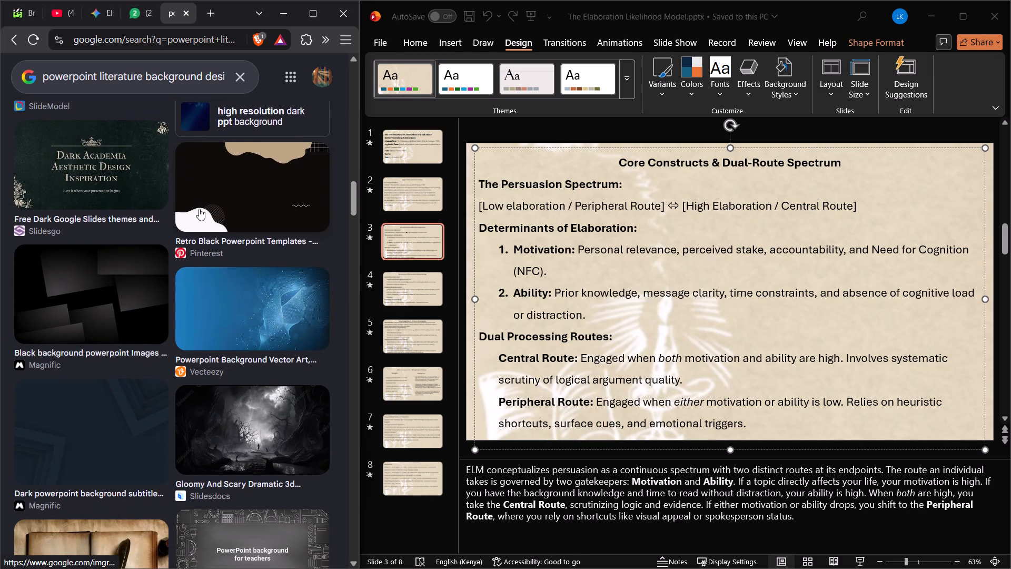
click(263, 169)
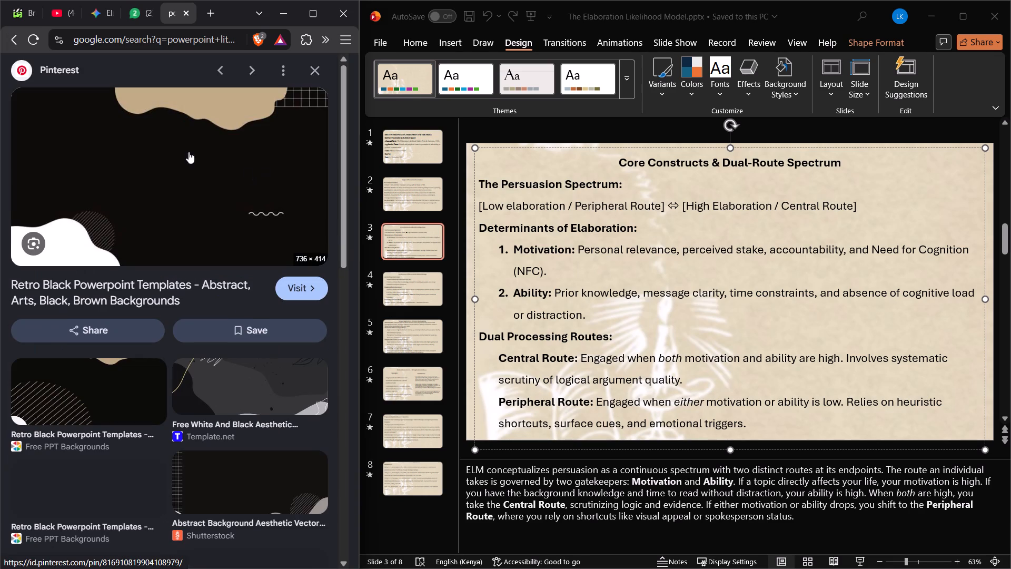
click(14, 41)
Examine further dark results, preview the Creativity Black Creative Blackboard Education image from Slidesdocs, and close the preview.
scroll(197, 204, down, 1)
scroll(197, 205, up, 1)
scroll(197, 205, down, 1)
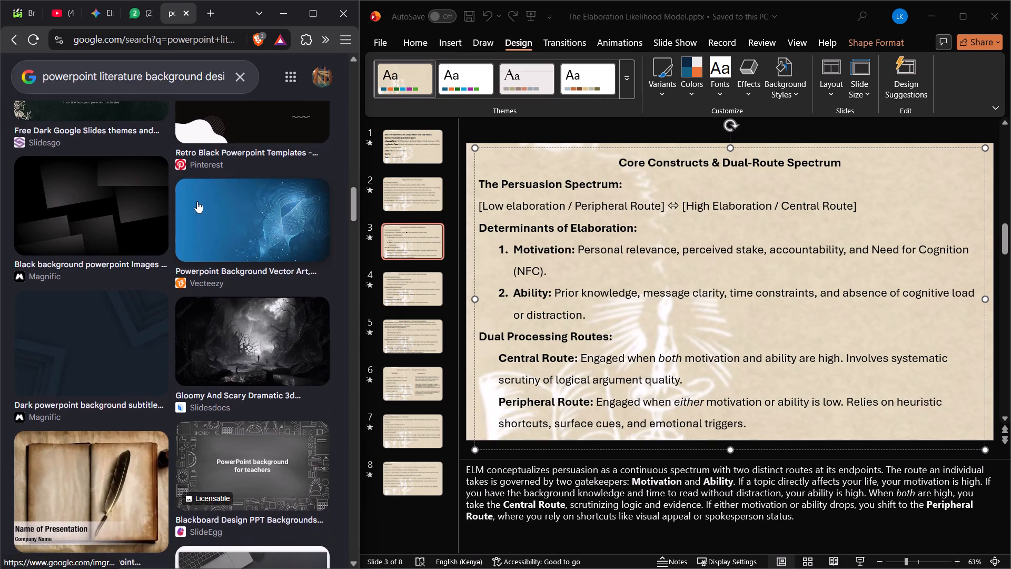
scroll(197, 201, down, 4)
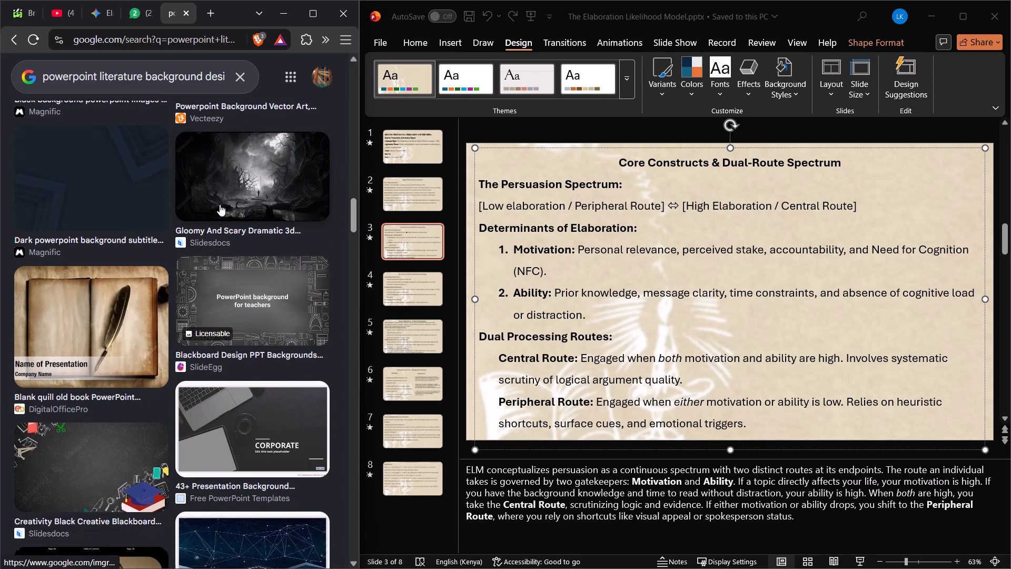
scroll(220, 203, down, 1)
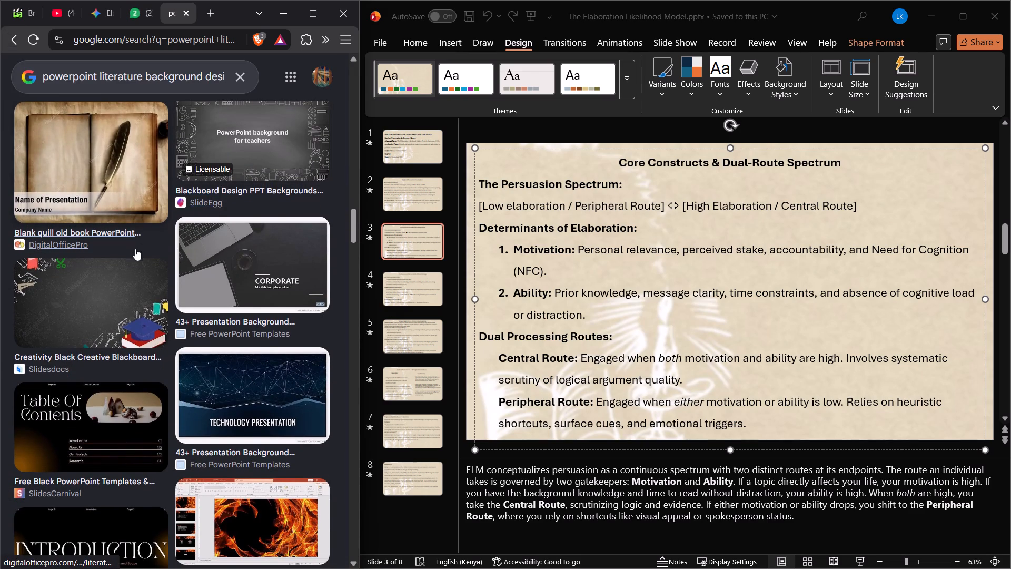
click(100, 302)
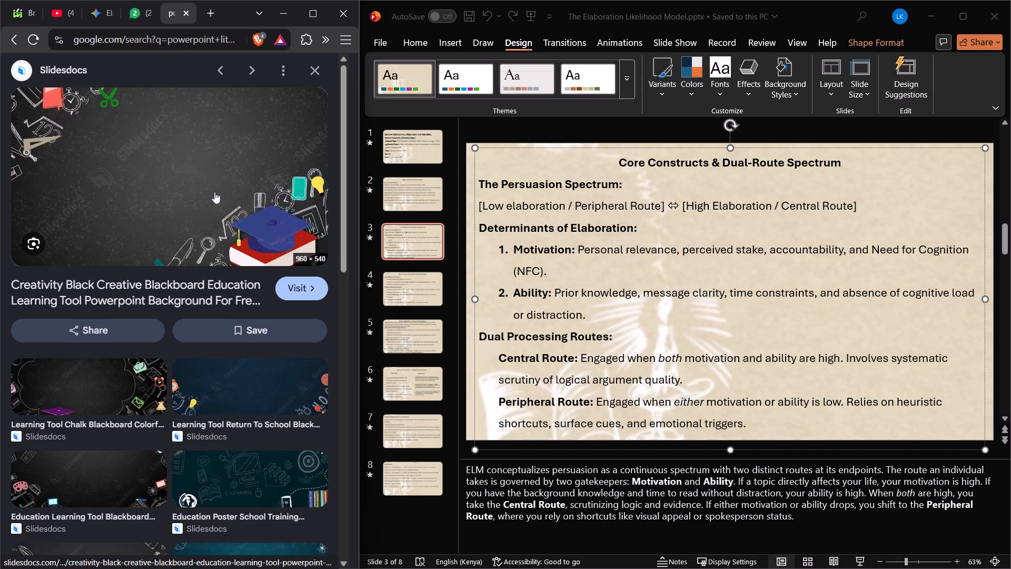
click(309, 67)
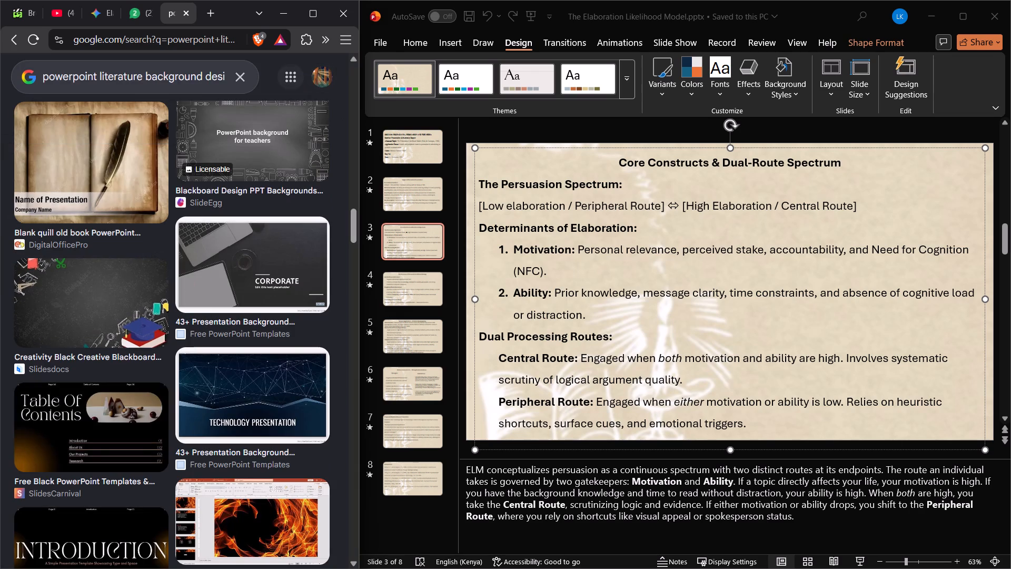
Refine the image search to "powerpoint literature background design light".
click(204, 83)
drag(103, 91, 91, 90)
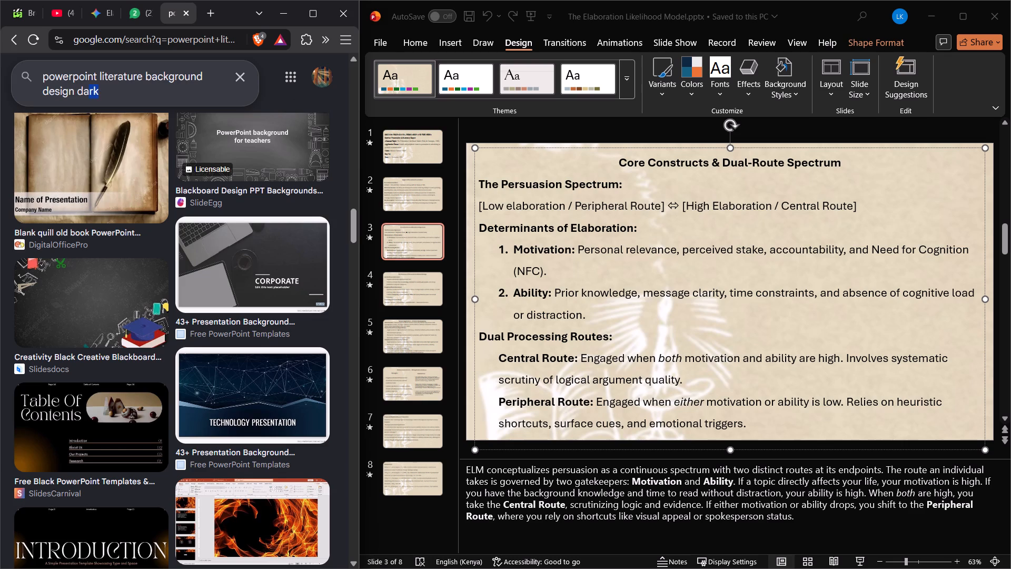
drag(91, 90, 80, 87)
text(light)
key(Return)
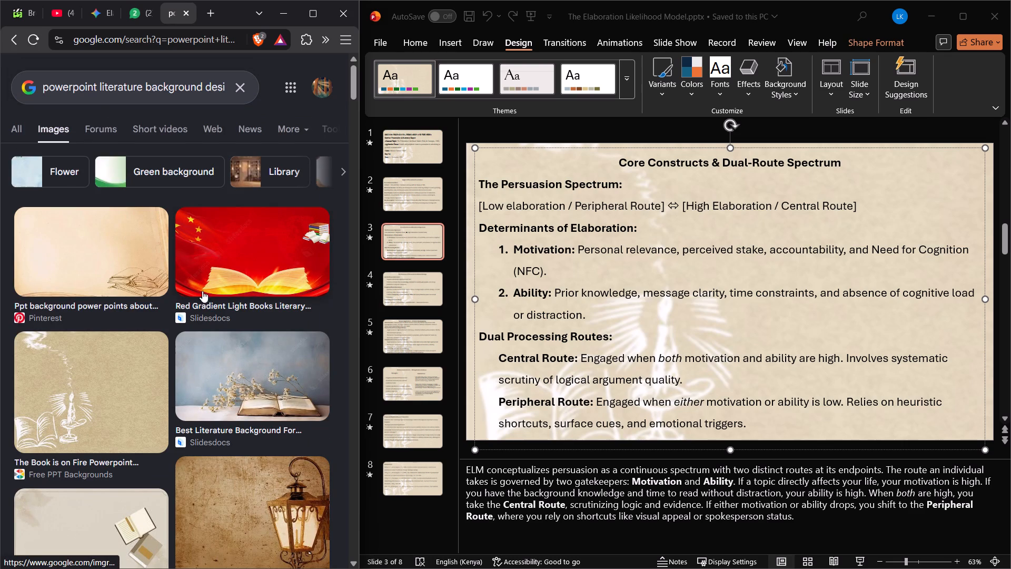
Examine the light literature background results for a suitable book or paper-themed slide design.
scroll(72, 288, down, 5)
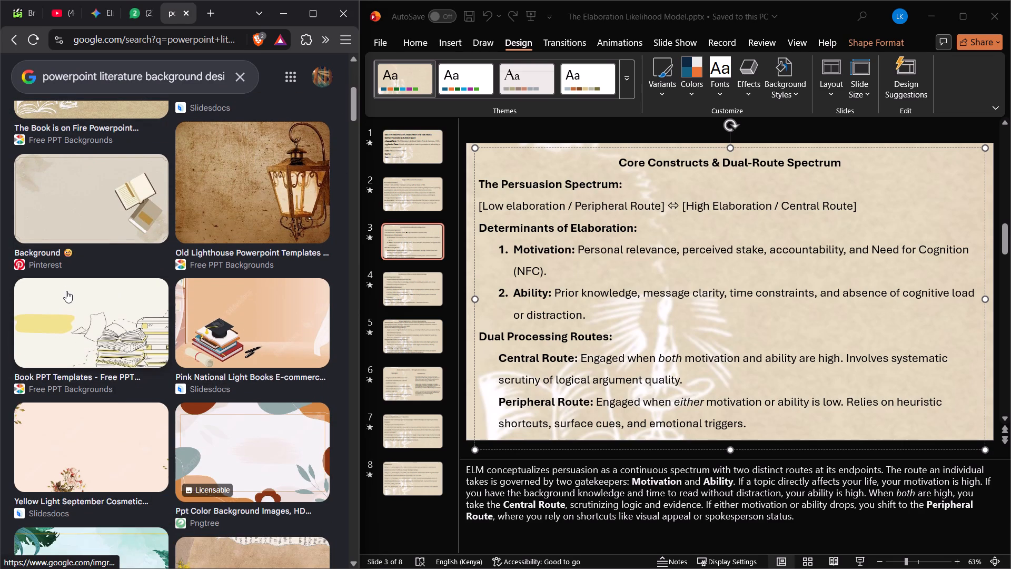
scroll(68, 290, down, 3)
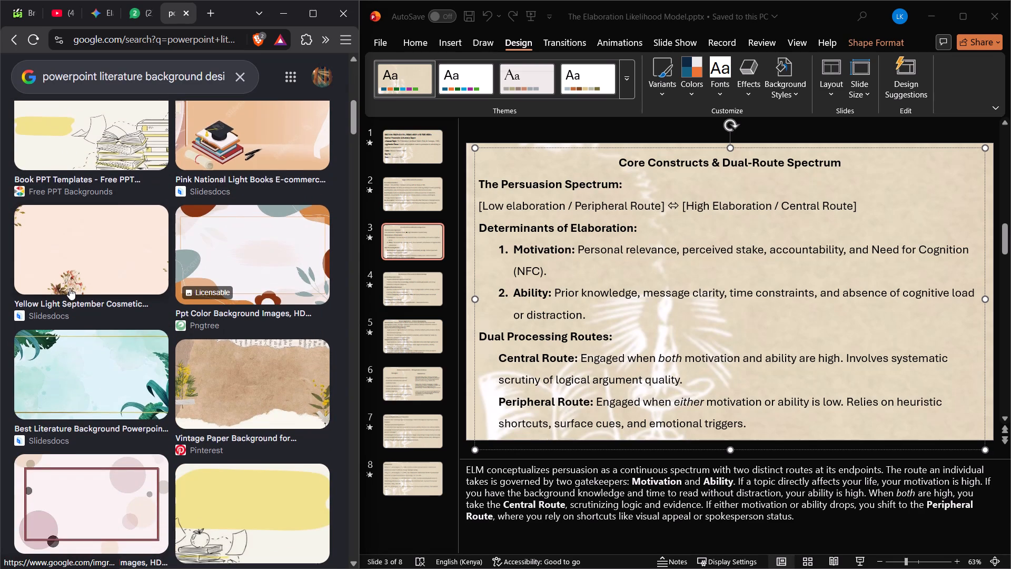
scroll(70, 288, down, 7)
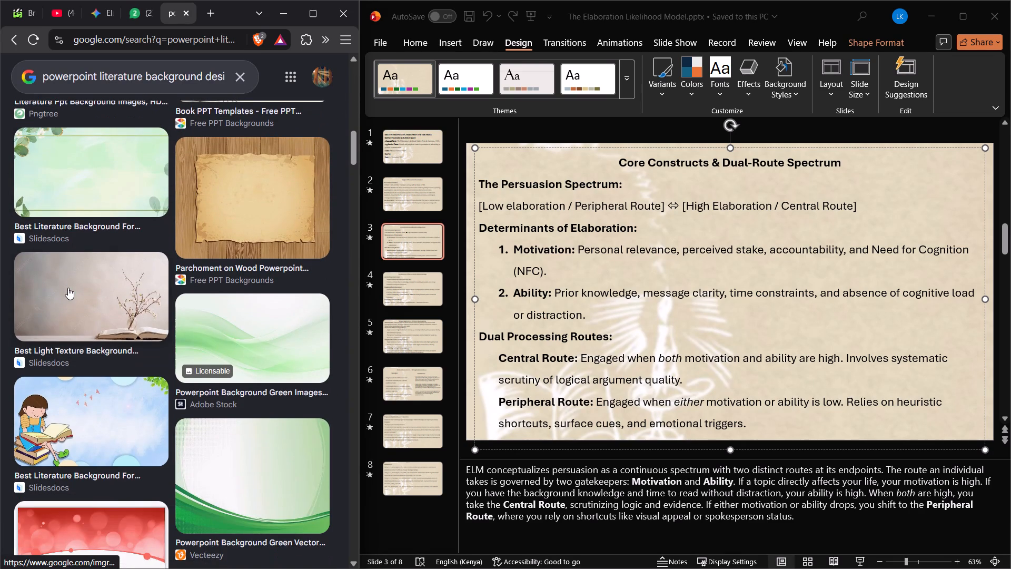
scroll(68, 291, down, 1)
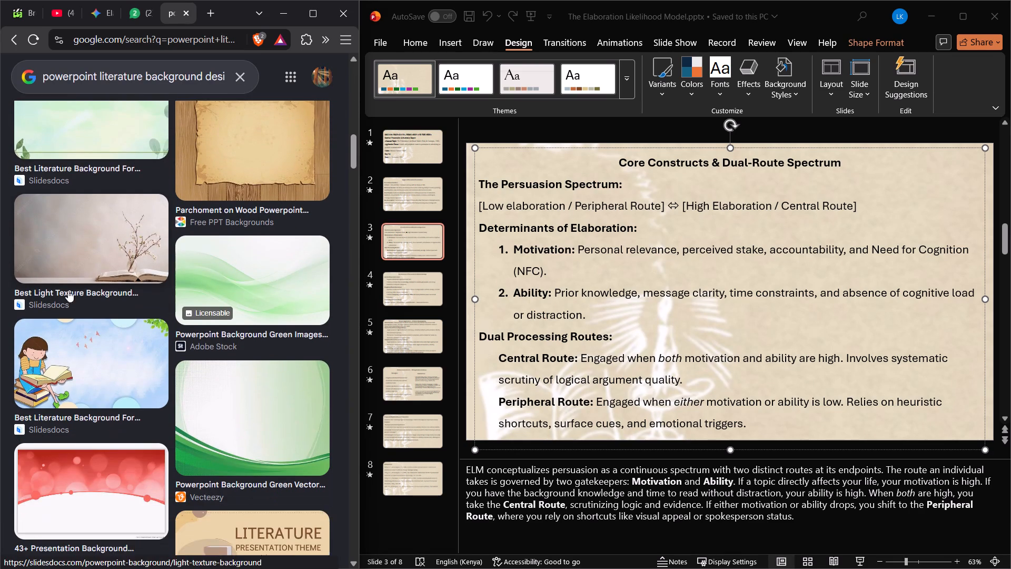
scroll(68, 290, down, 1)
scroll(68, 292, up, 1)
scroll(68, 292, down, 5)
scroll(68, 291, up, 3)
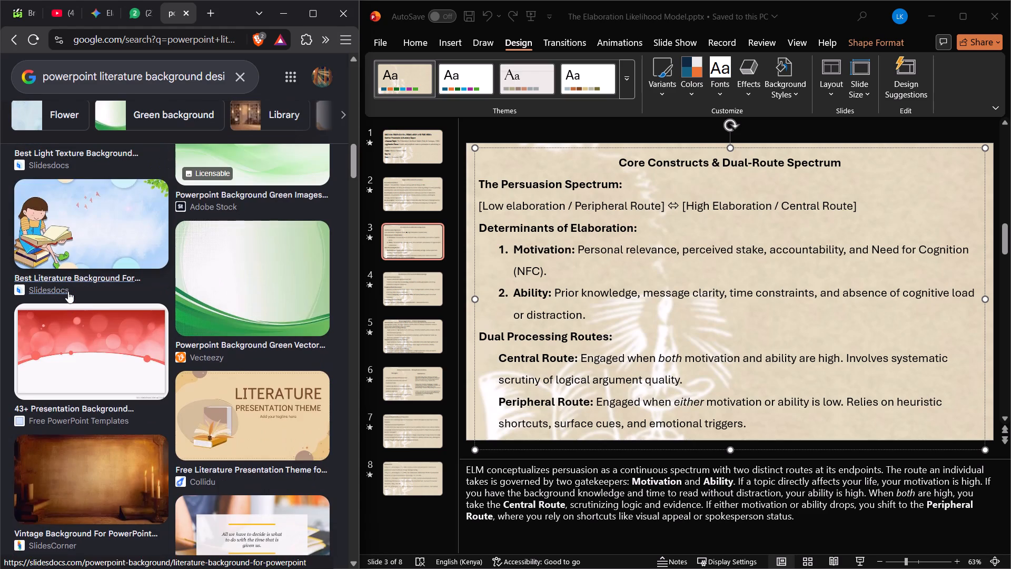
scroll(97, 360, up, 2)
scroll(96, 359, down, 1)
scroll(96, 359, up, 4)
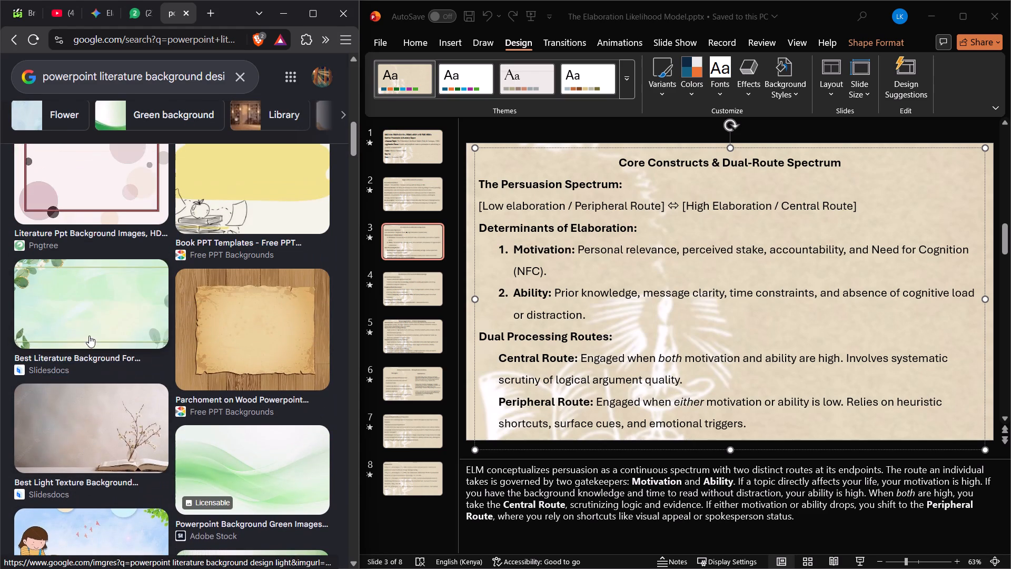
Preview the Best Light Texture Background image from Slidesdocs, look over its related images, and return to the results.
click(77, 422)
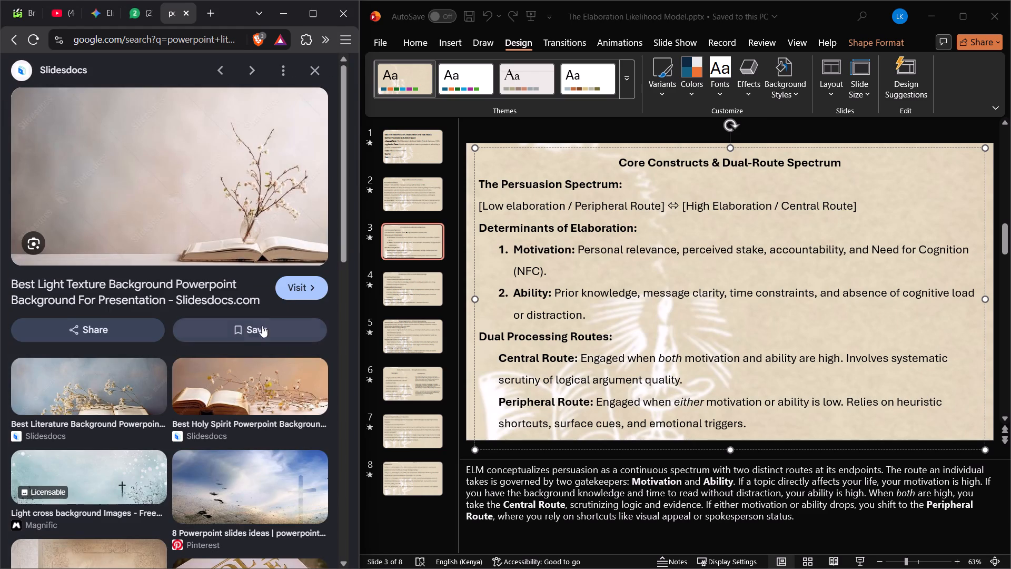
scroll(129, 258, down, 3)
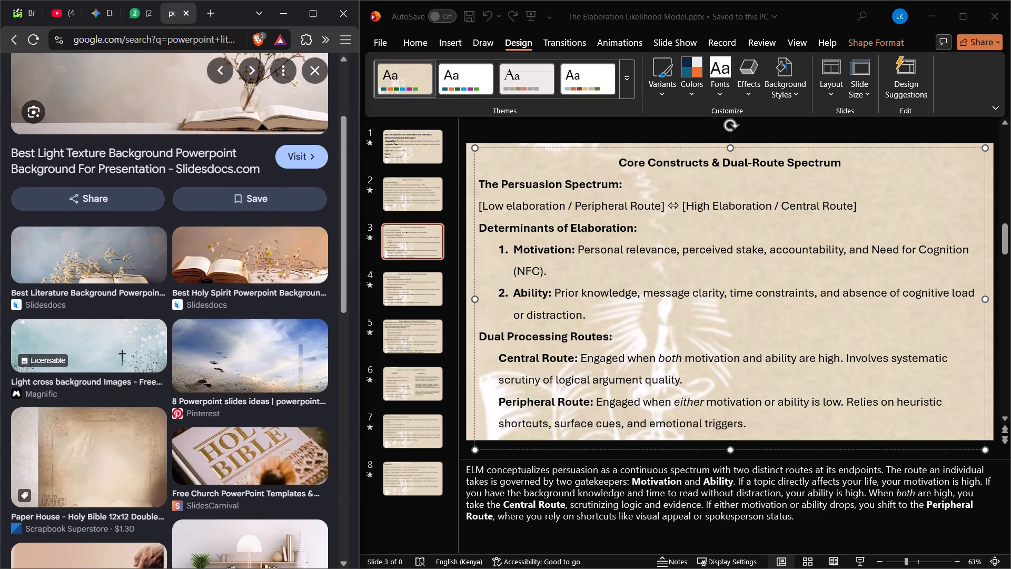
scroll(131, 260, down, 1)
scroll(132, 261, up, 1)
scroll(134, 262, down, 3)
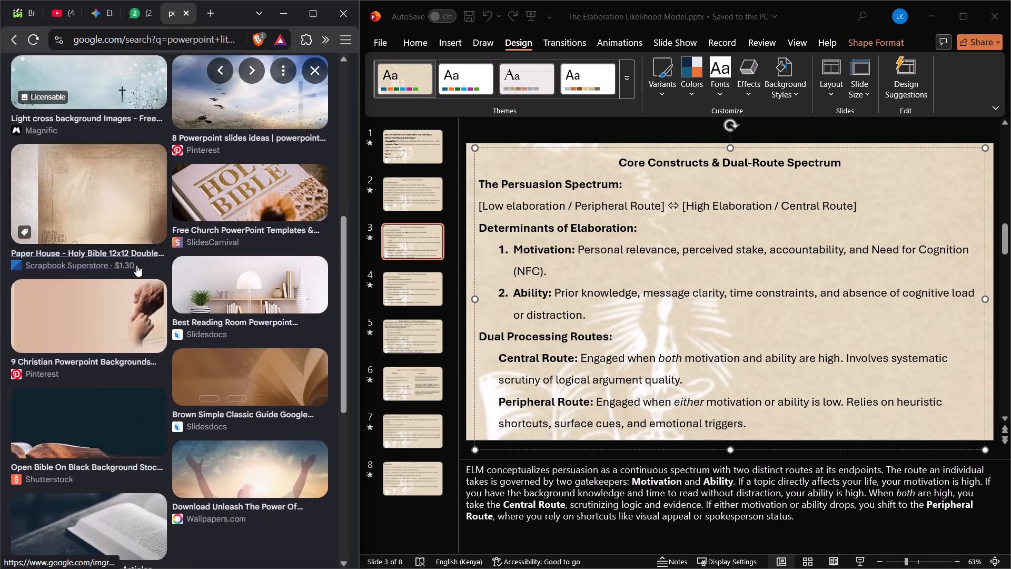
scroll(136, 265, down, 9)
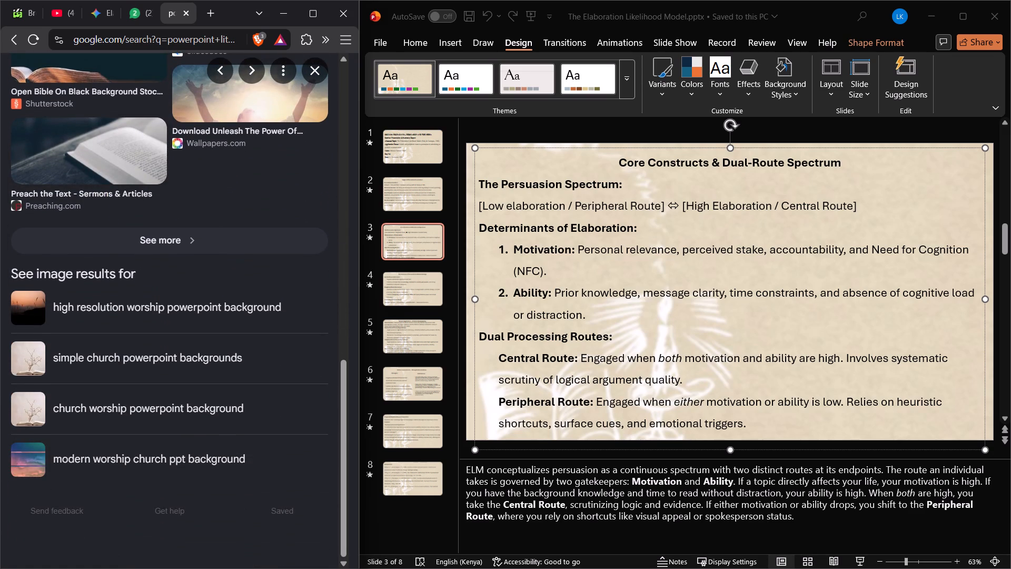
scroll(141, 266, up, 2)
scroll(141, 266, down, 1)
scroll(141, 266, up, 3)
click(15, 39)
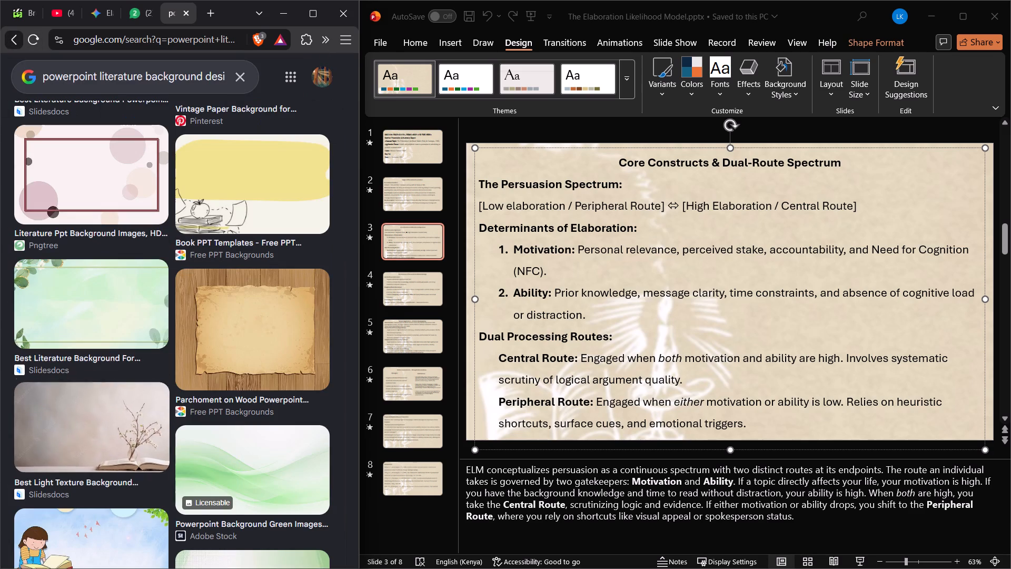
Examine further light literature background results for a suitable book- or paper-themed slide design.
scroll(135, 195, up, 5)
scroll(135, 200, down, 13)
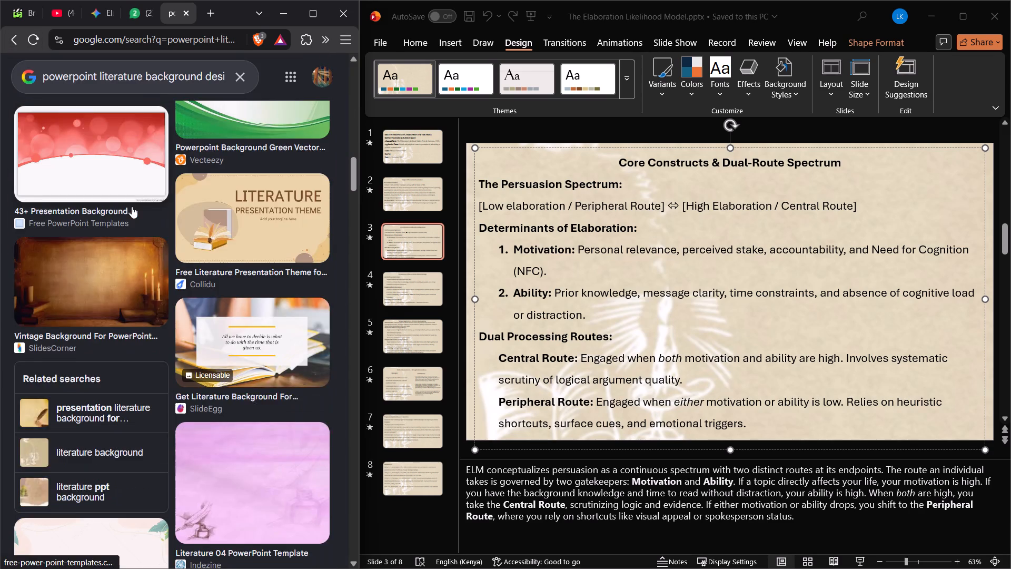
scroll(132, 206, down, 5)
scroll(132, 206, up, 1)
scroll(132, 206, down, 1)
scroll(132, 206, up, 1)
scroll(132, 204, down, 11)
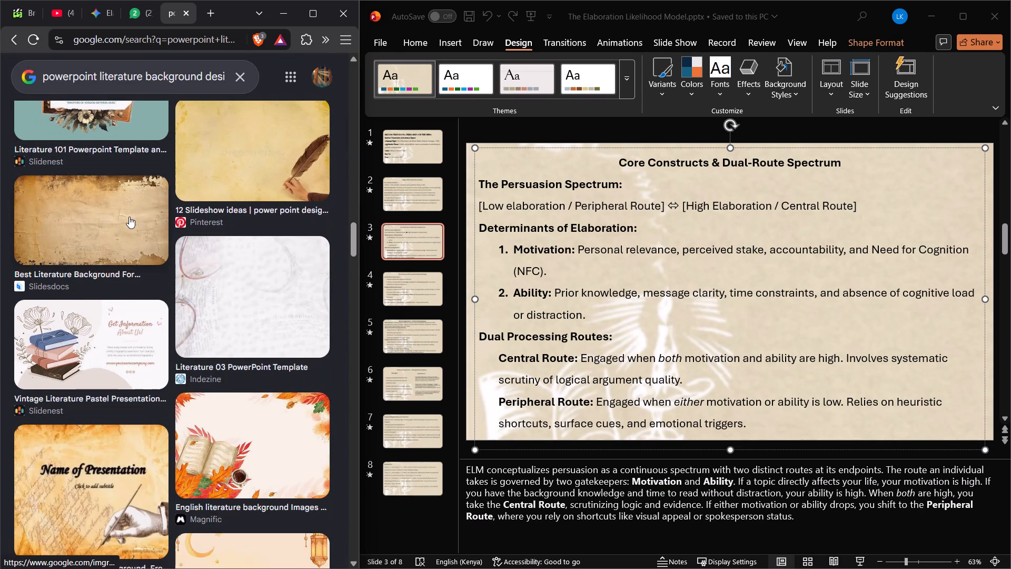
scroll(130, 222, down, 7)
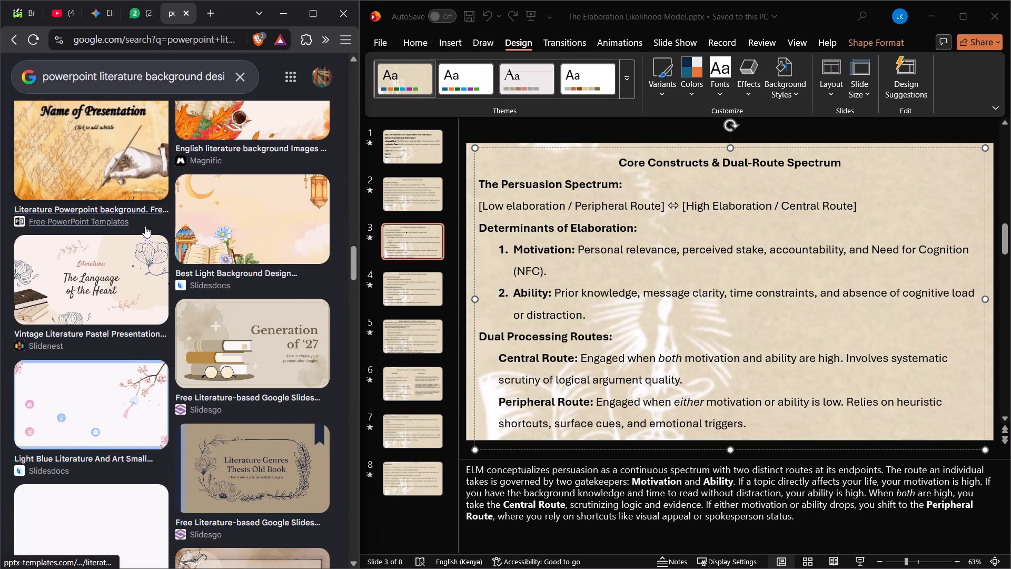
scroll(145, 226, down, 7)
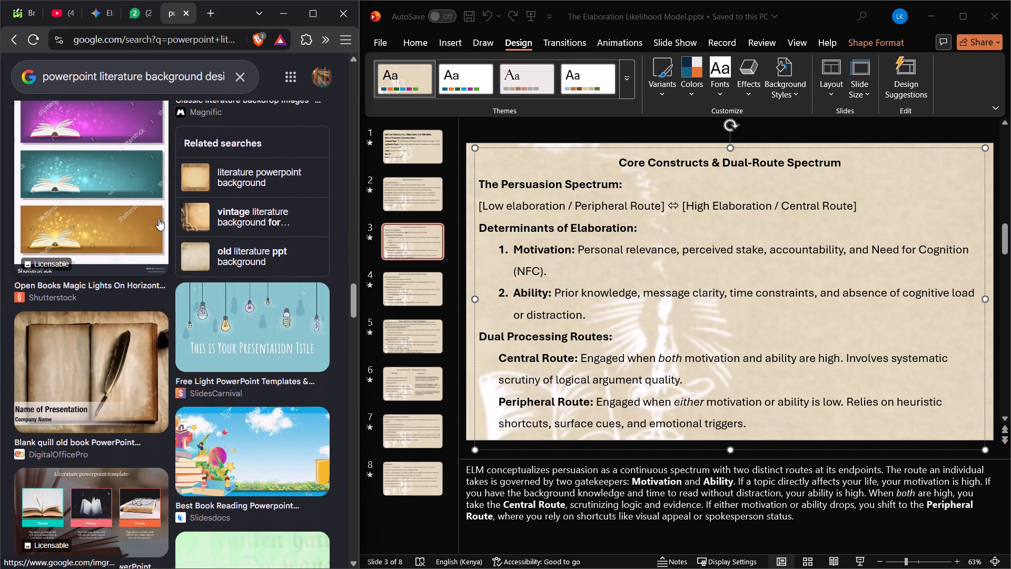
scroll(158, 219, down, 6)
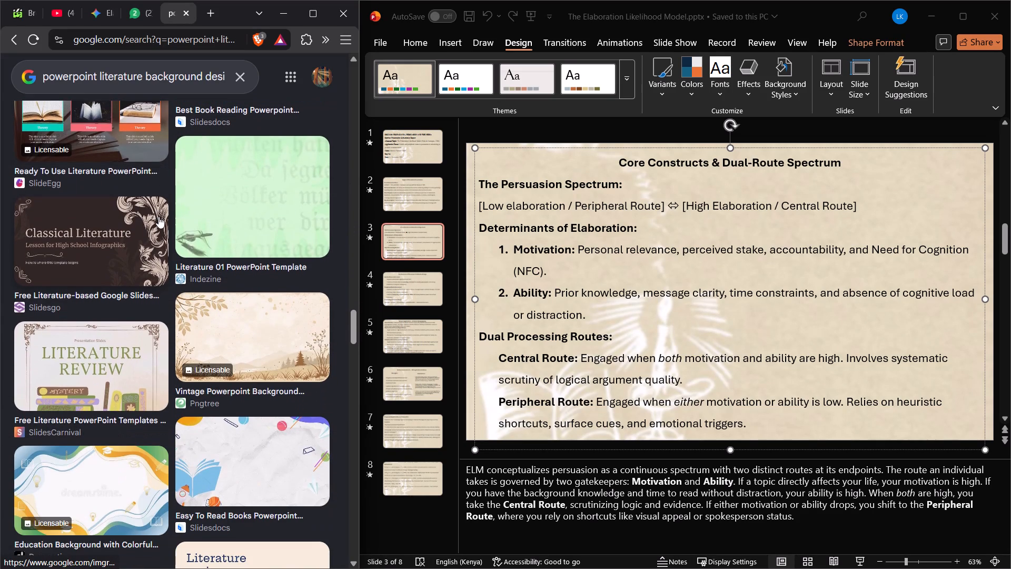
scroll(158, 217, down, 7)
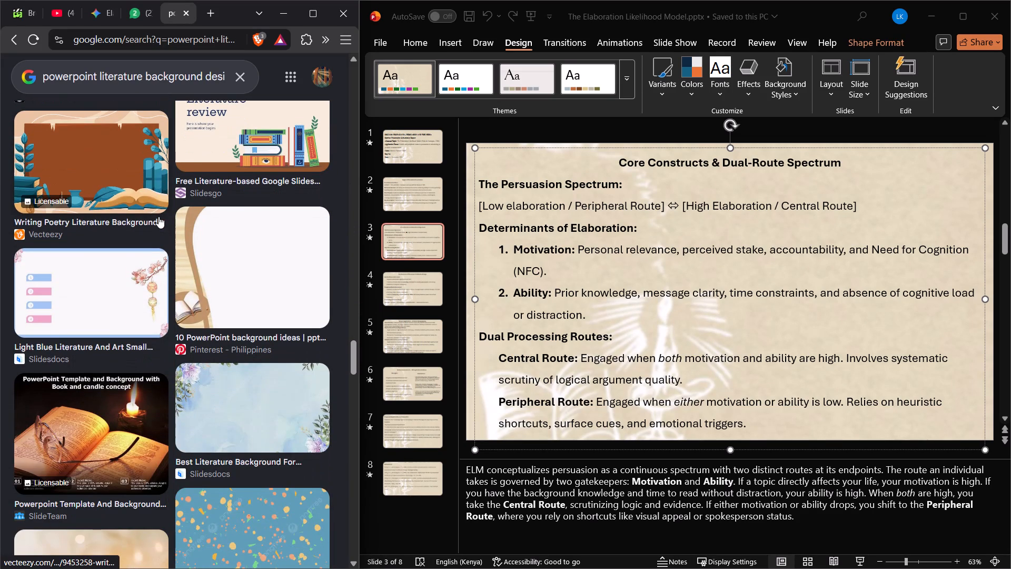
scroll(158, 217, down, 7)
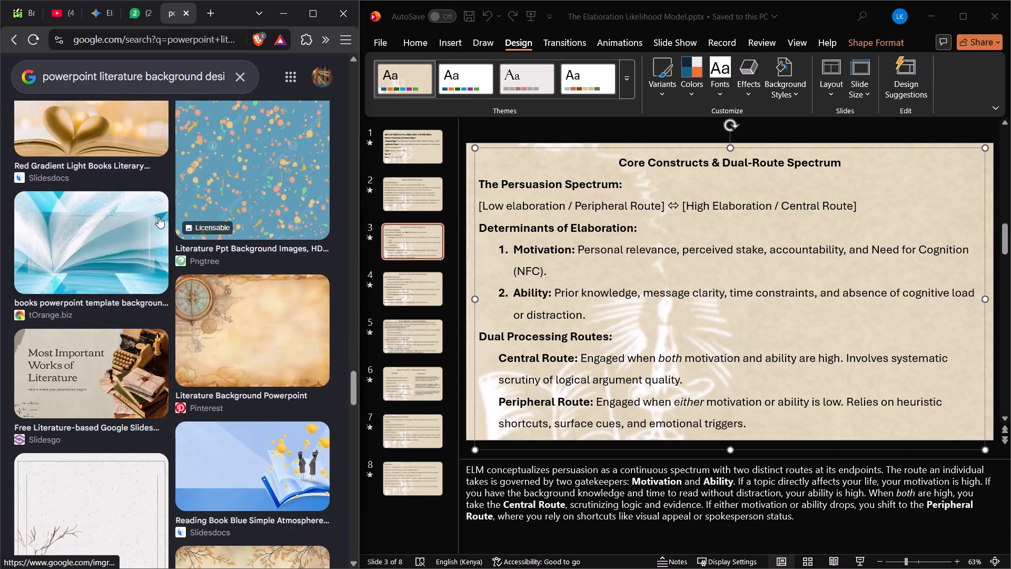
scroll(158, 217, down, 5)
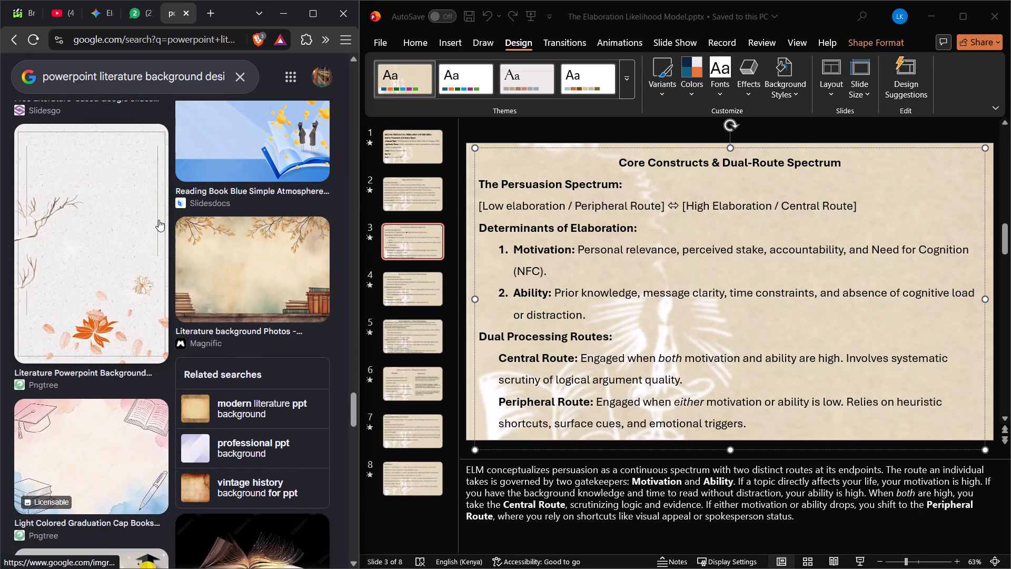
Preview Magnific's Literature background Photos image with book stacks and autumn branches, and return to the results.
scroll(158, 222, down, 1)
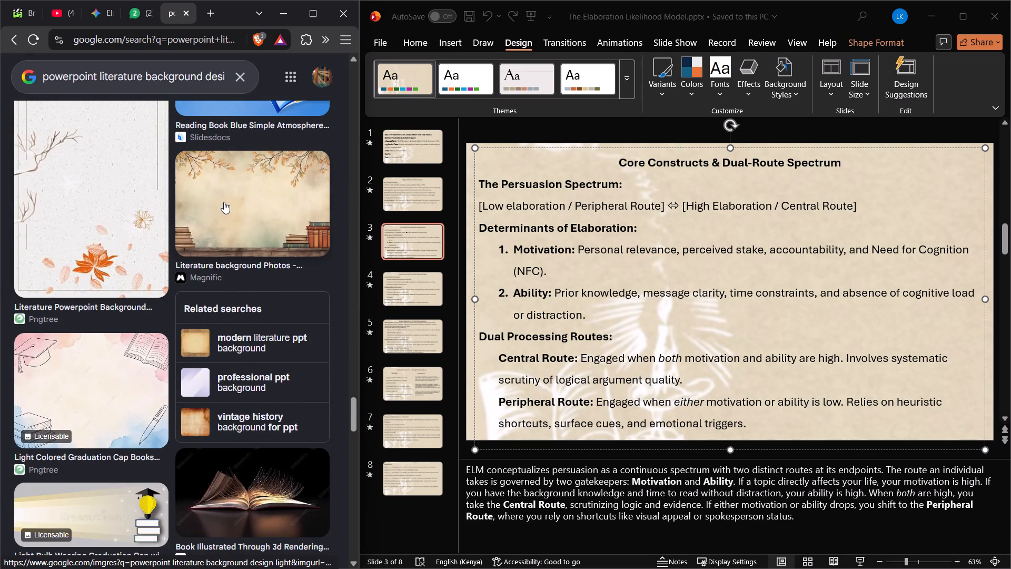
click(224, 202)
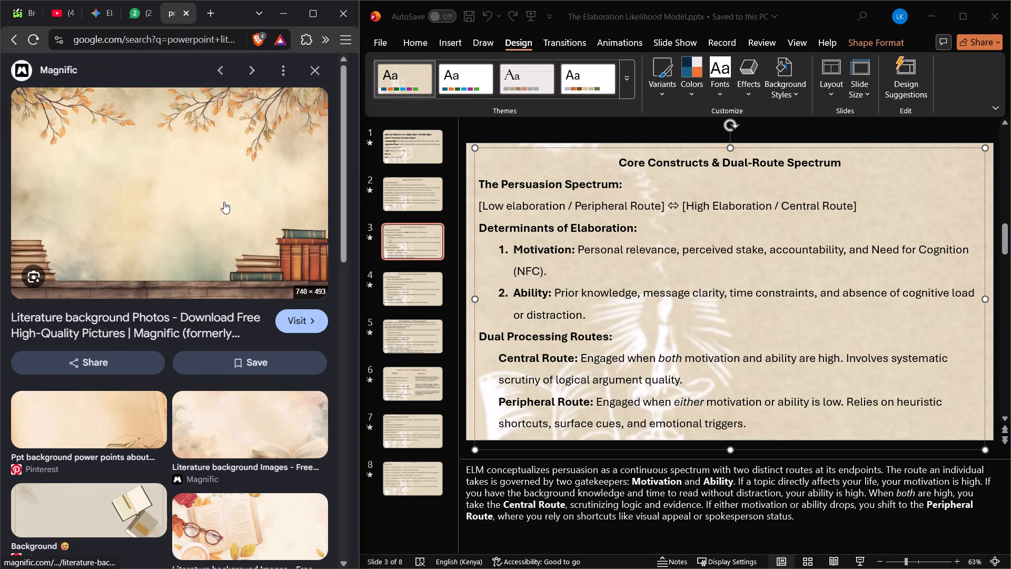
click(319, 77)
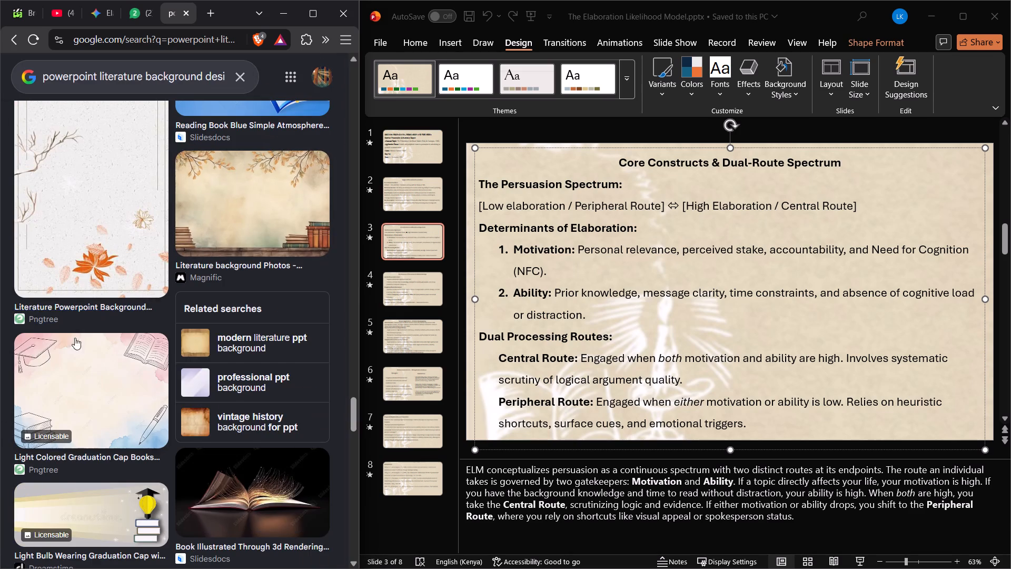
Preview Pinterest's brown background with a sketched open book and look over its related images.
scroll(106, 352, down, 10)
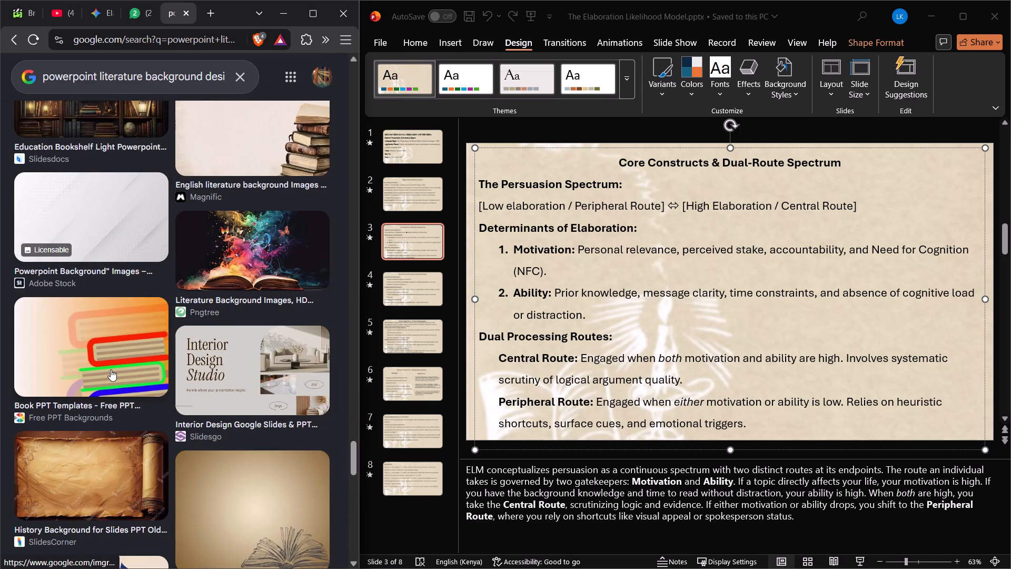
scroll(111, 368, down, 4)
scroll(237, 244, down, 2)
click(276, 156)
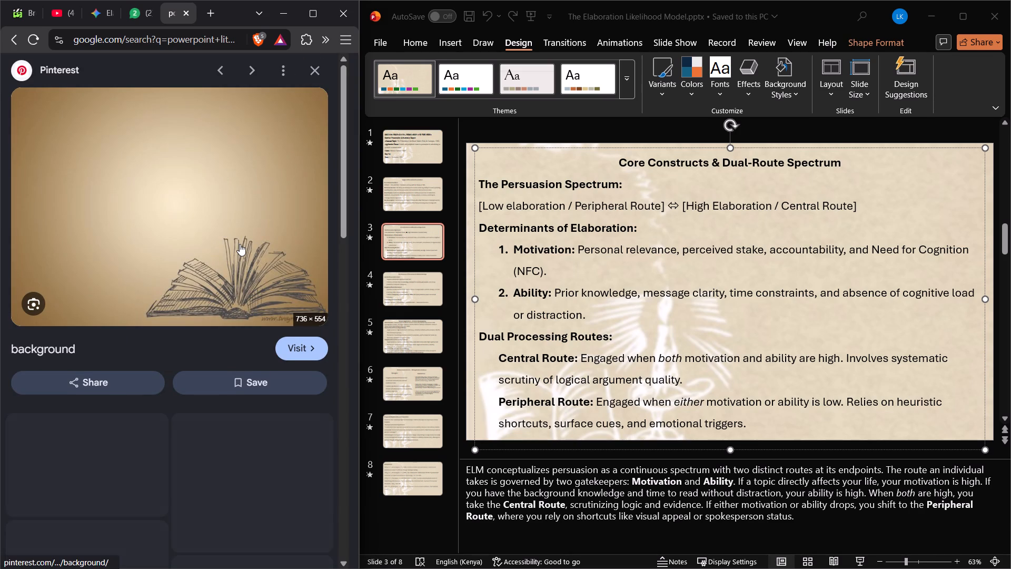
scroll(240, 244, down, 3)
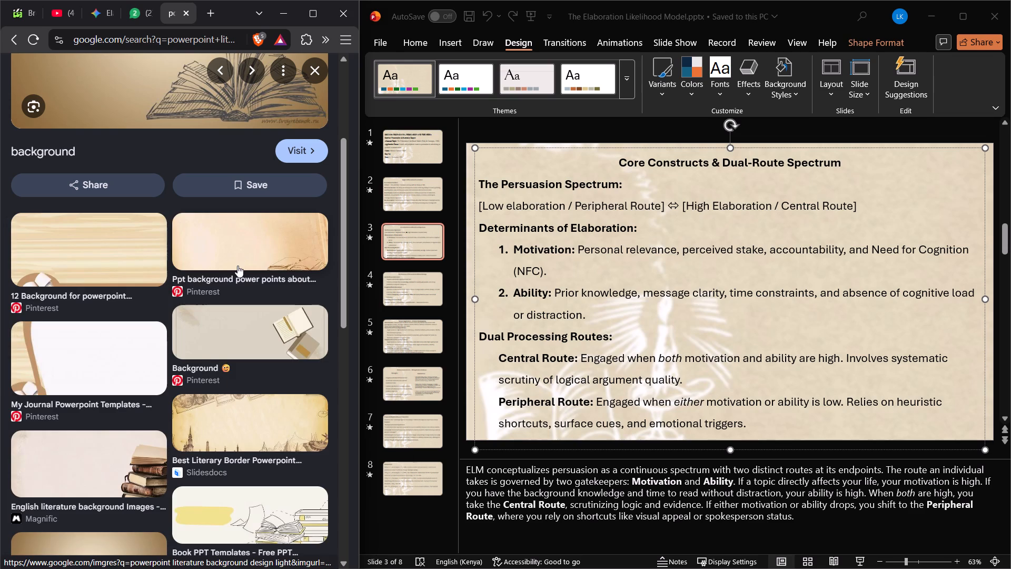
scroll(237, 266, down, 1)
scroll(237, 266, up, 1)
scroll(237, 266, down, 8)
scroll(237, 267, up, 2)
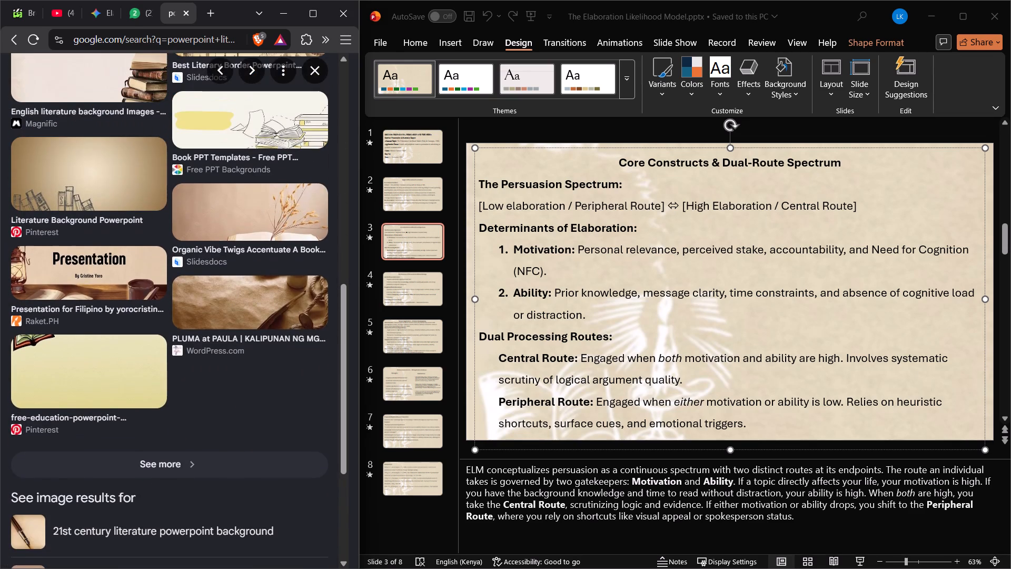
scroll(237, 266, up, 3)
Switch to the PowerPoint presentation and copy all the course, topic, name and date text from slide 1.
click(417, 196)
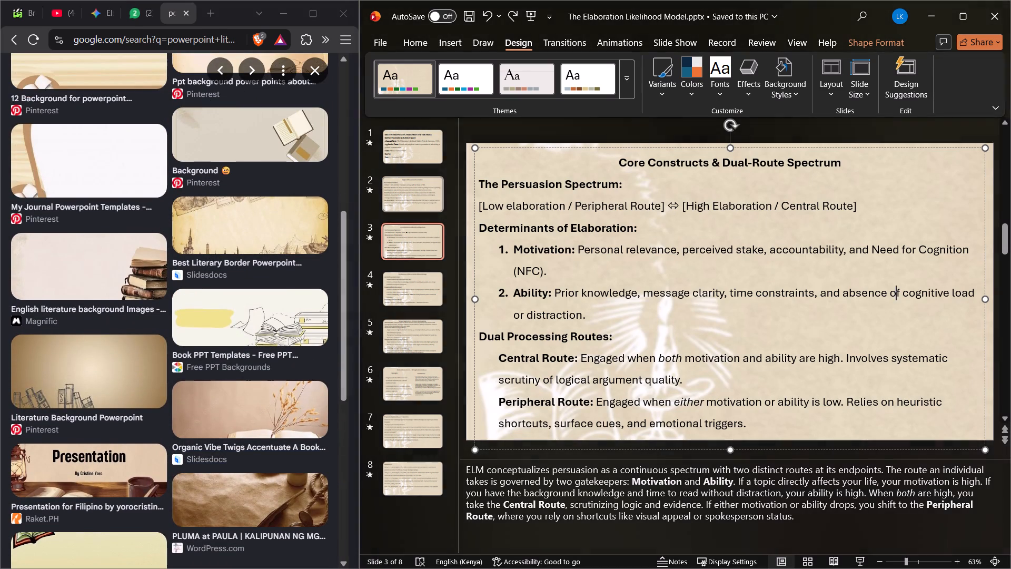
click(416, 157)
click(411, 194)
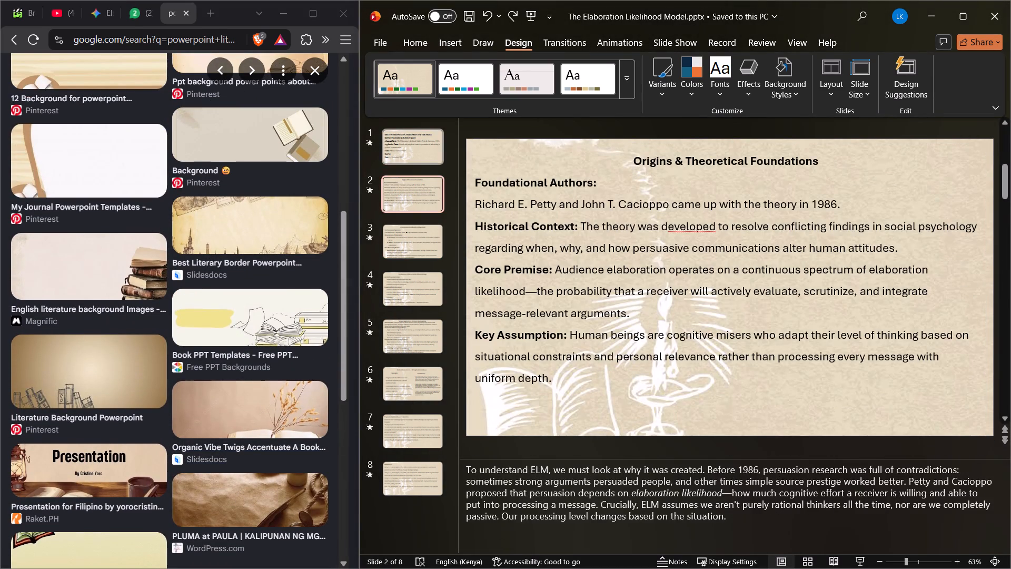
double_click(409, 152)
click(408, 207)
click(408, 141)
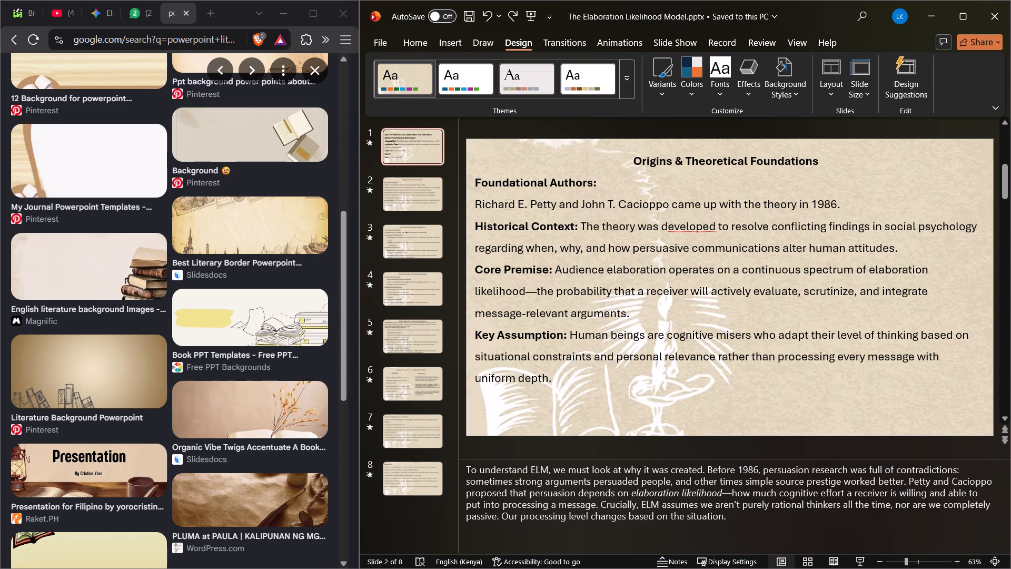
drag(592, 347, 588, 353)
click(621, 364)
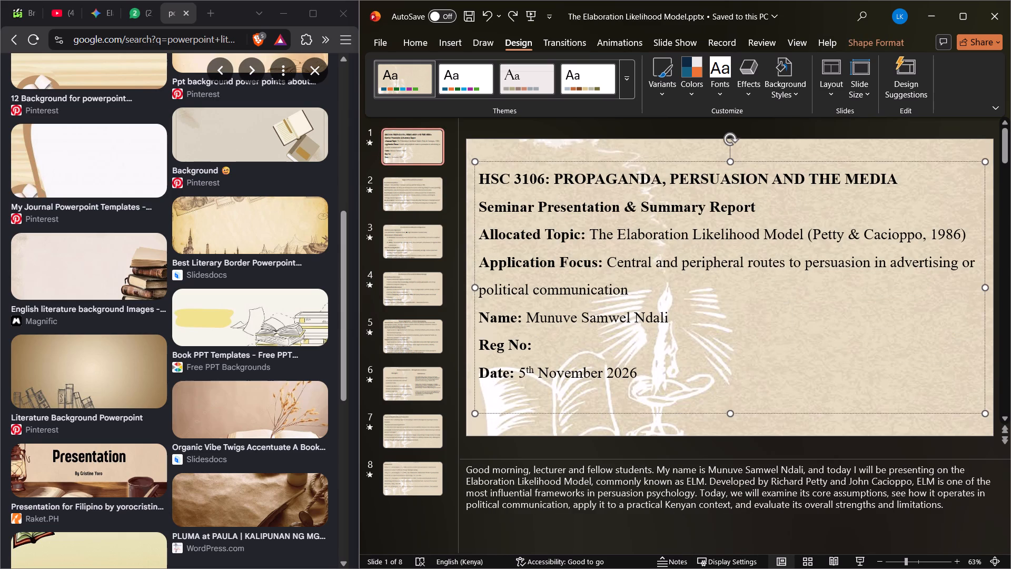
drag(639, 374, 491, 176)
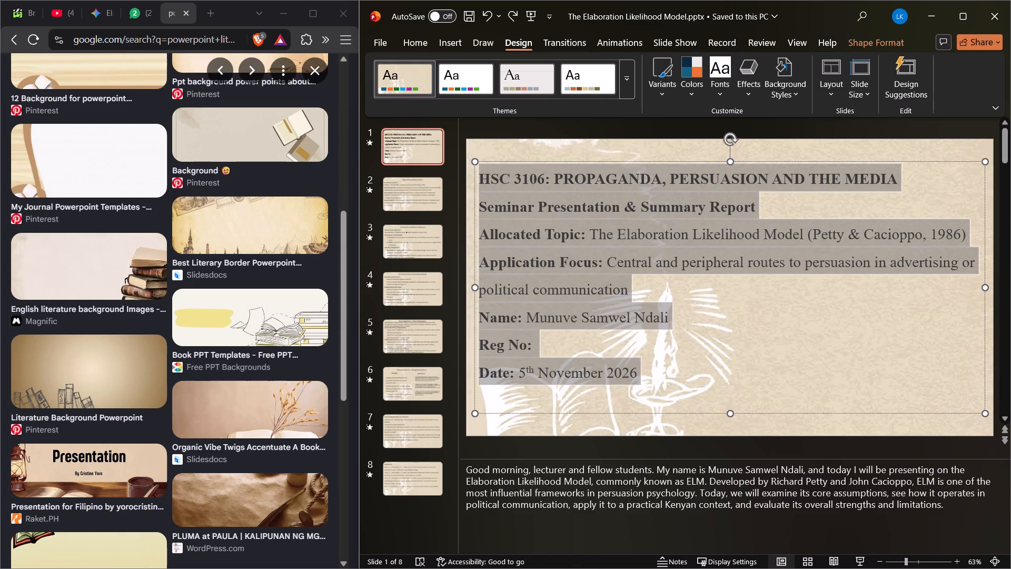
drag(491, 176, 490, 176)
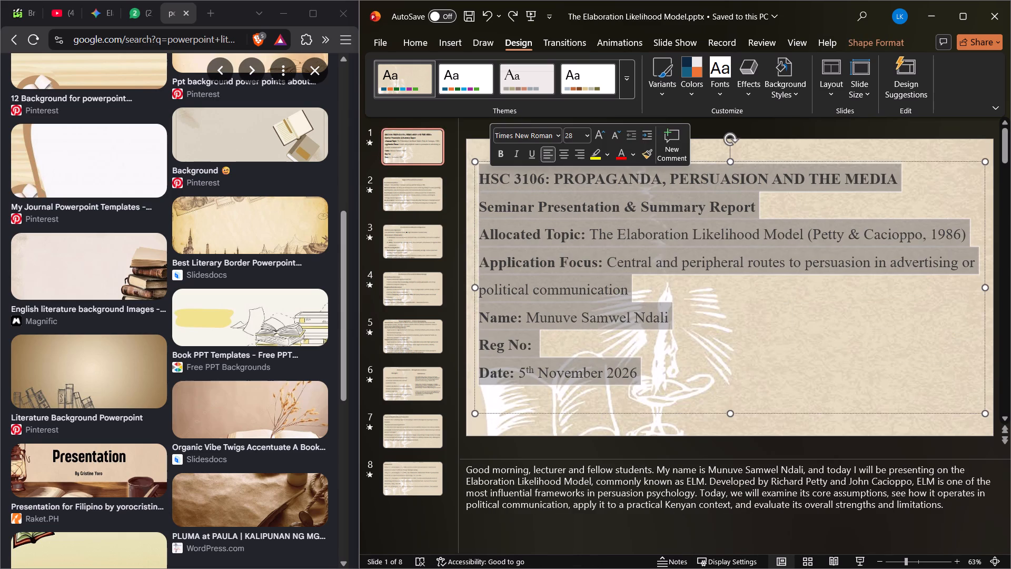
key(ctrl+c)
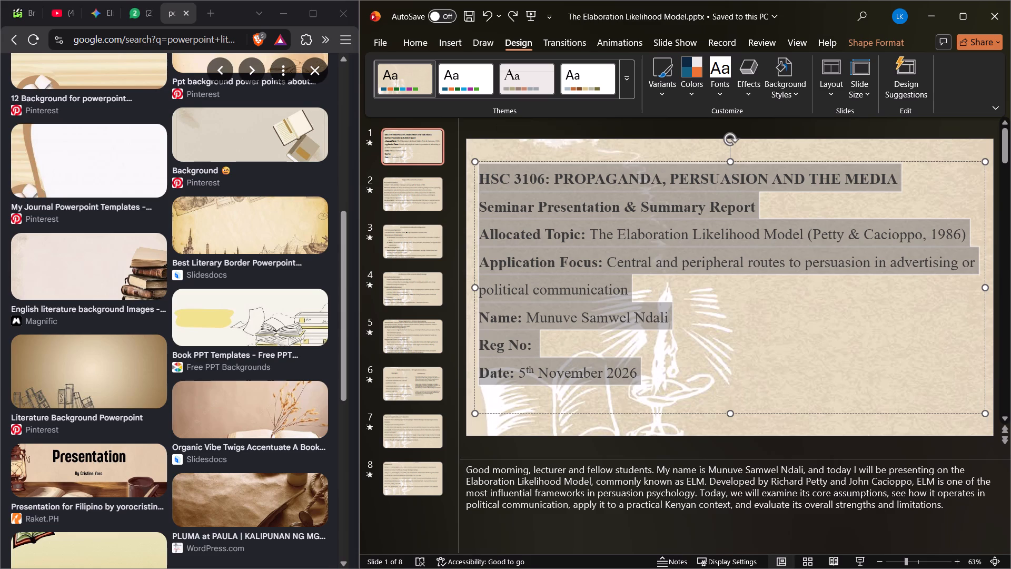
Switch to the Word report and paste the copied title details on a new line above the "1. Introduction and Theoretical Foundations" heading.
click(543, 554)
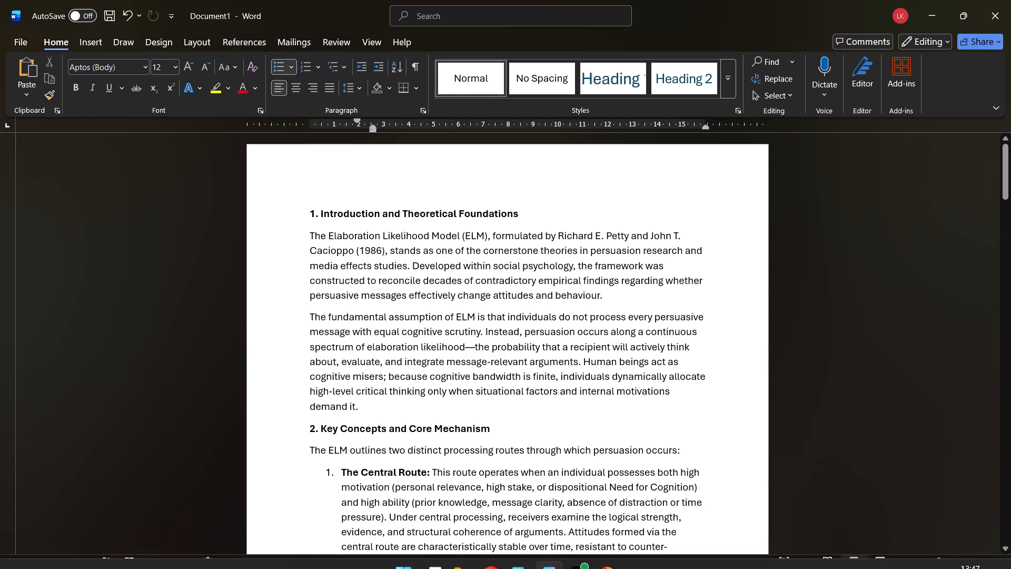
click(309, 150)
key(Return)
key(Up)
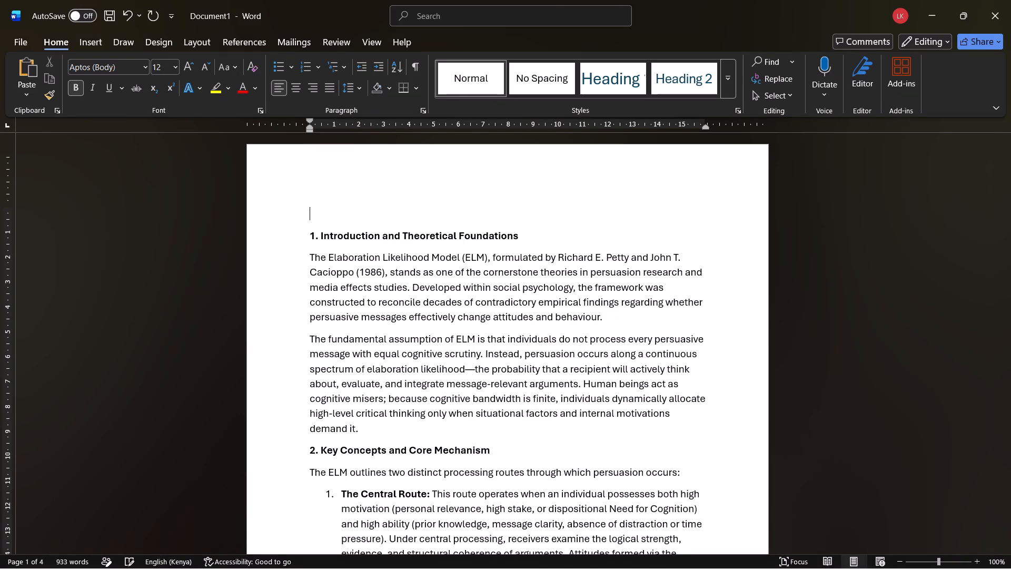
key(ctrl+v)
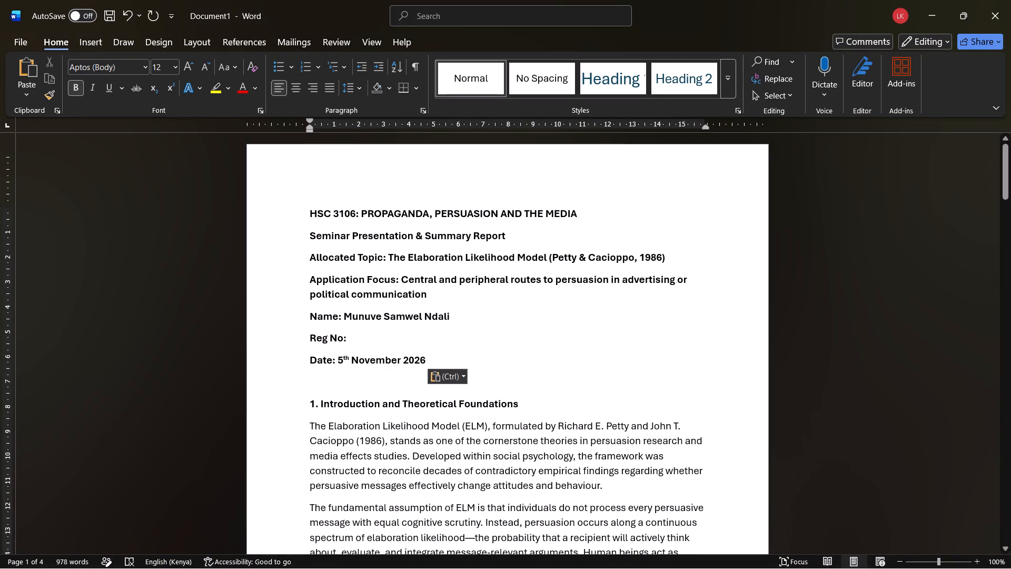
Insert a page break after the title details and delete the empty line above the introduction heading.
click(96, 40)
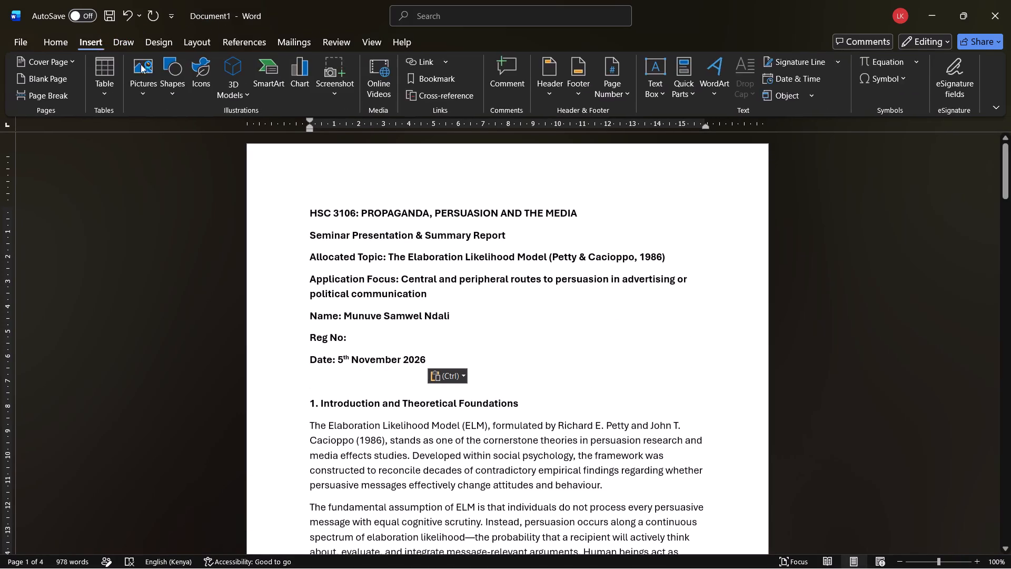
click(14, 93)
scroll(446, 174, down, 4)
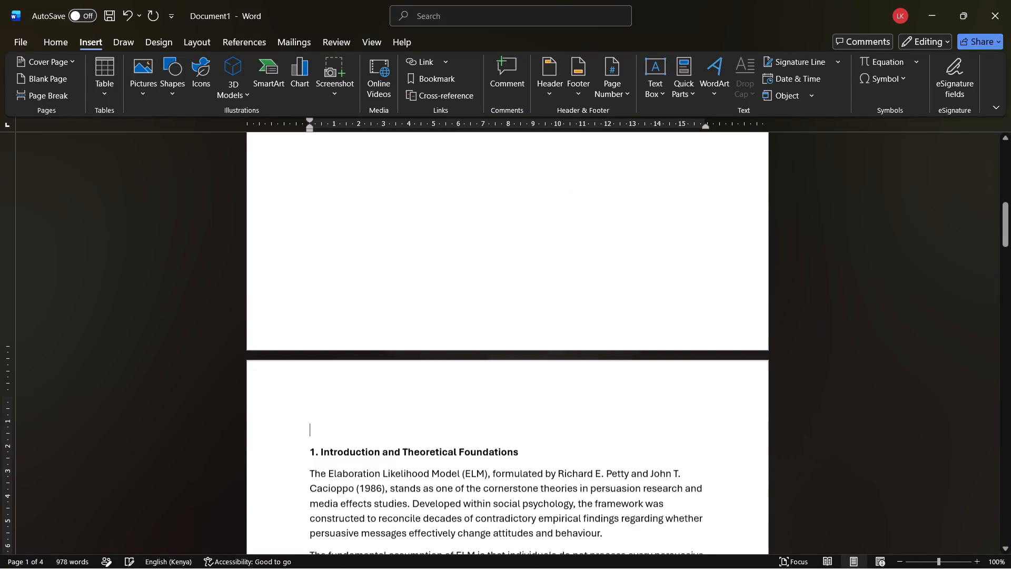
key(Delete)
scroll(316, 374, up, 3)
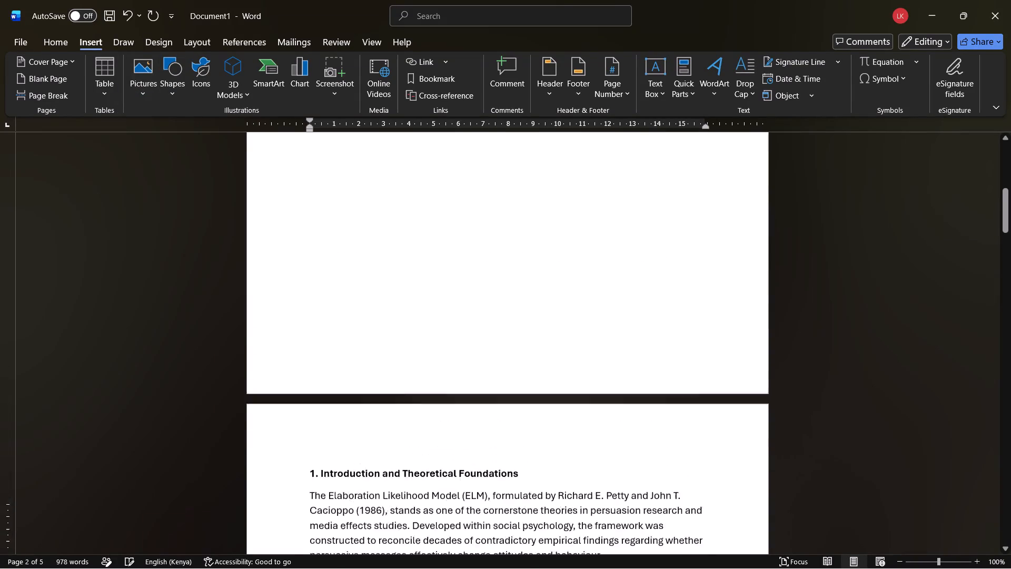
scroll(287, 407, up, 4)
scroll(287, 407, down, 1)
scroll(287, 407, up, 4)
Set the font of the entire document to Times New Roman.
click(588, 319)
scroll(569, 344, up, 10)
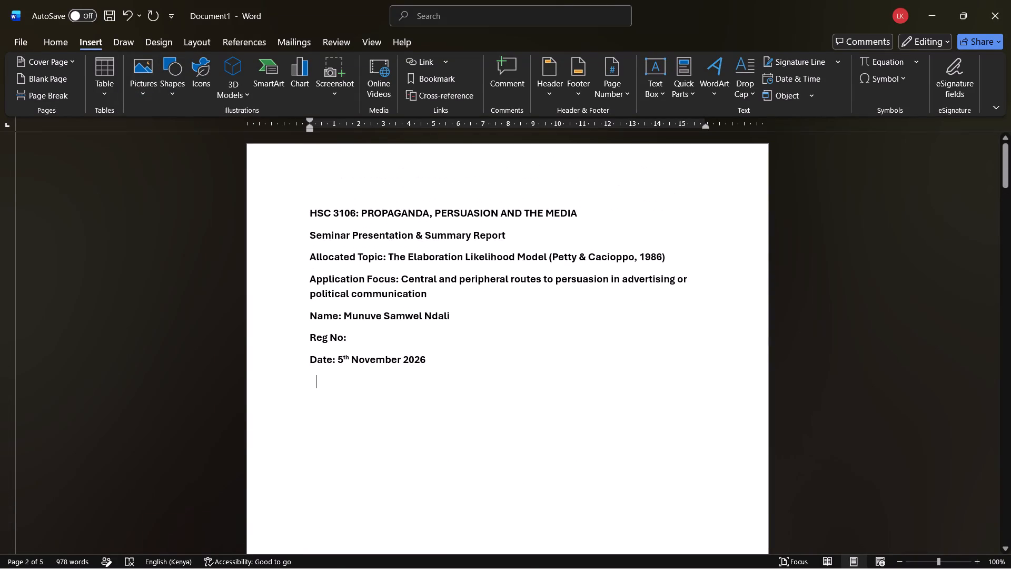
key(ctrl+a)
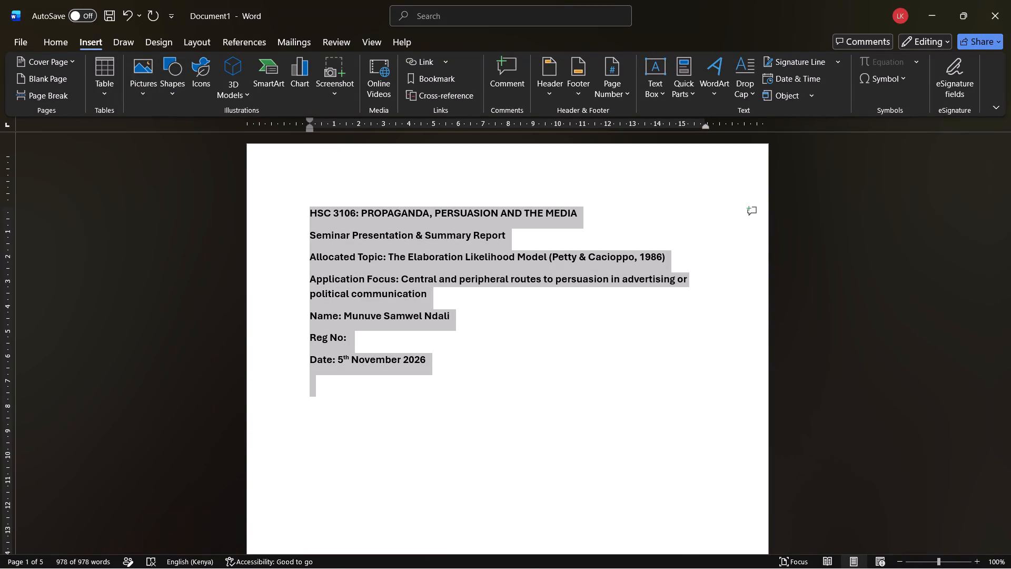
click(31, 52)
click(49, 32)
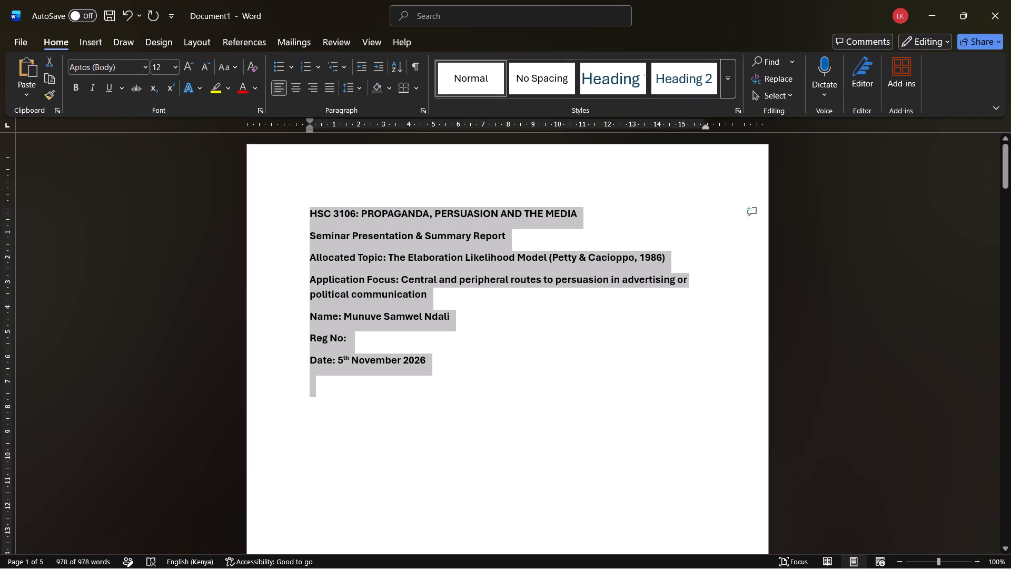
click(145, 65)
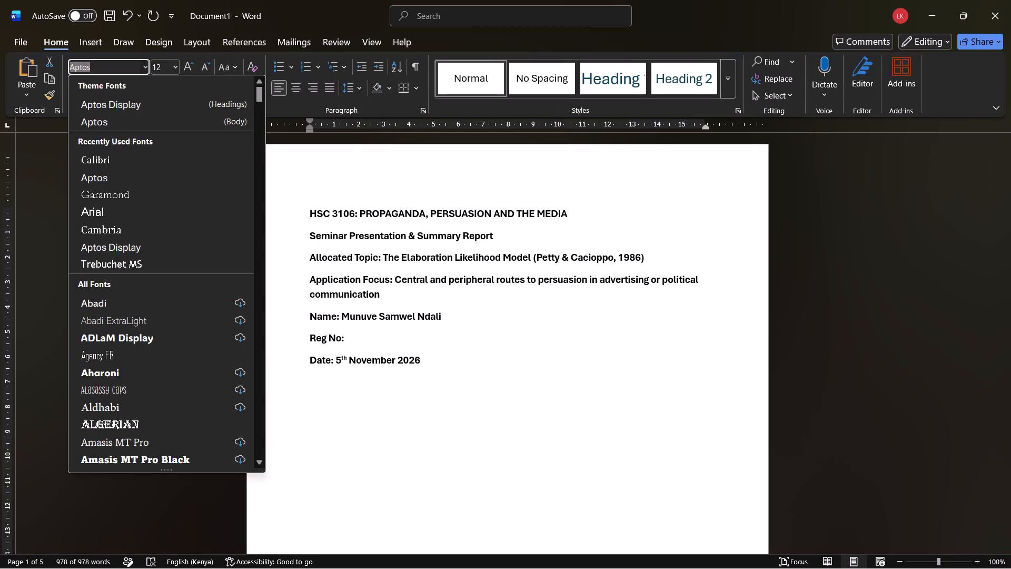
text(tim)
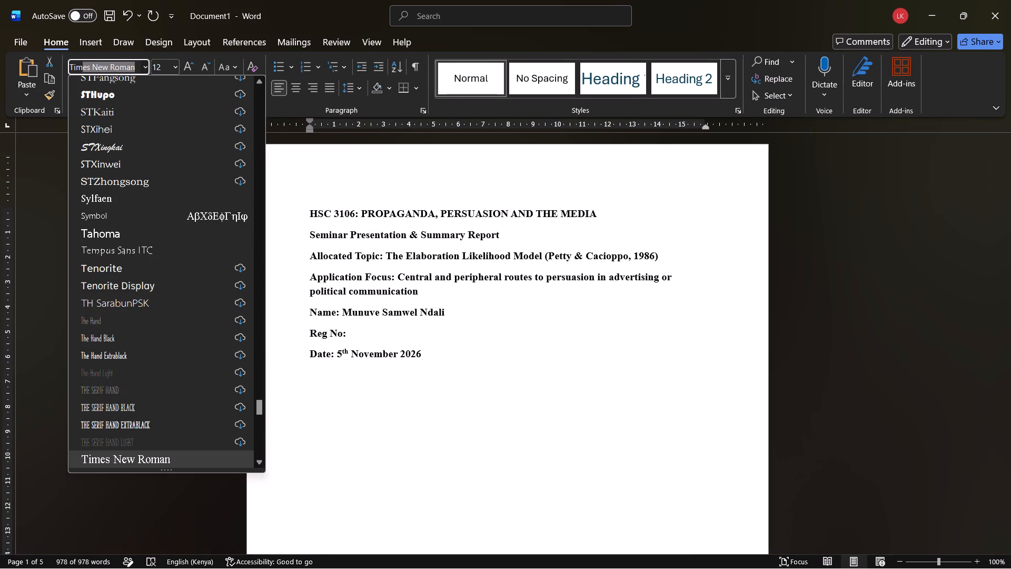
key(Return)
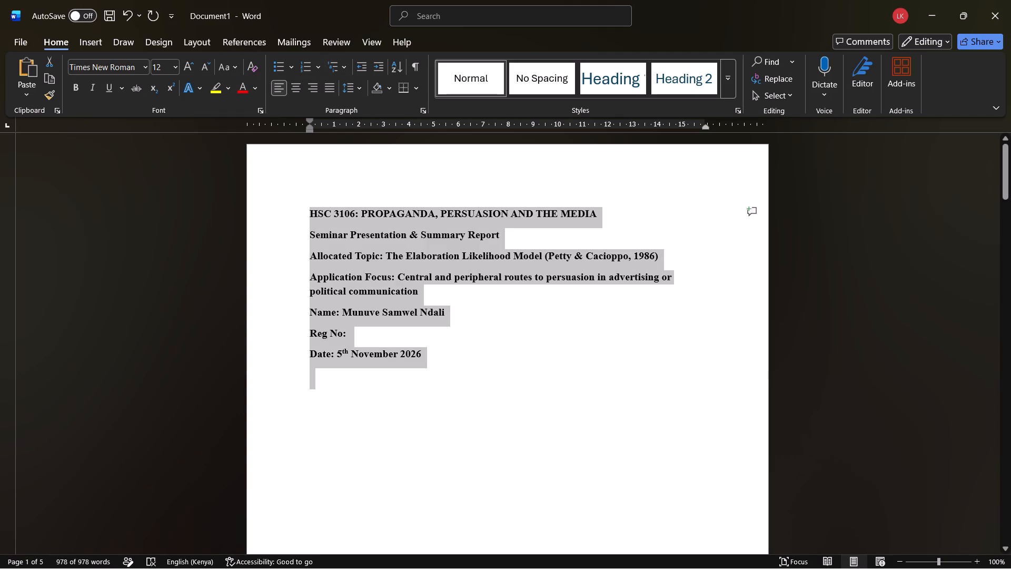
Change the line spacing of the entire document.
click(348, 86)
click(376, 127)
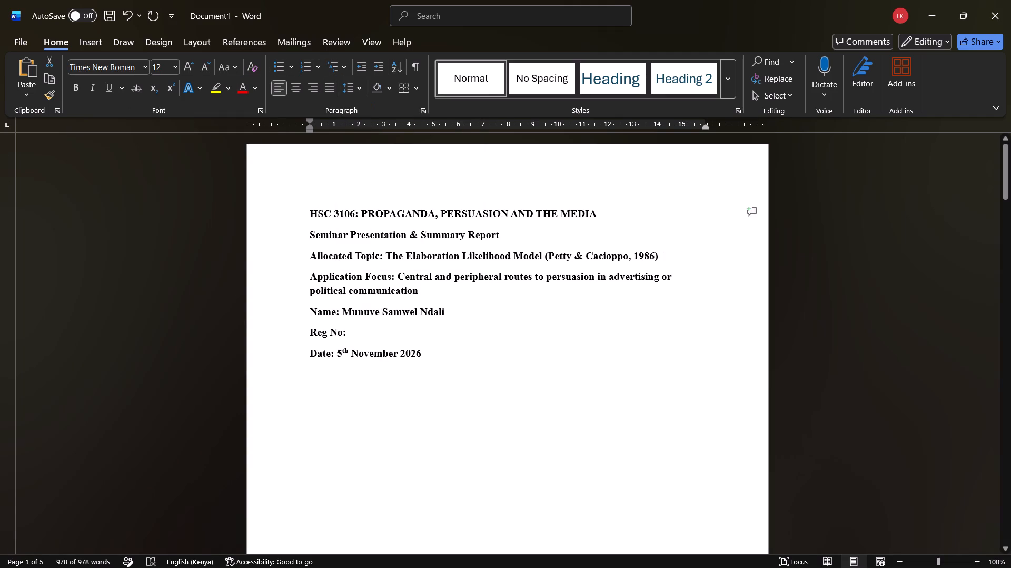
Remove the bold formatting from all title details below the "HSC 3106: PROPAGANDA, PERSUASION AND THE MEDIA" line.
click(356, 372)
drag(456, 362, 317, 237)
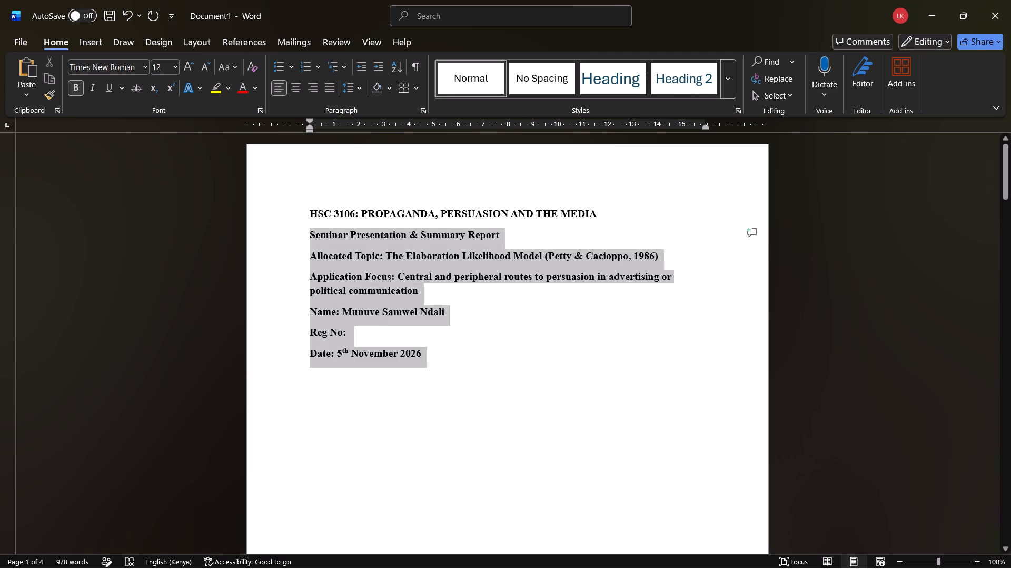
drag(317, 237, 316, 237)
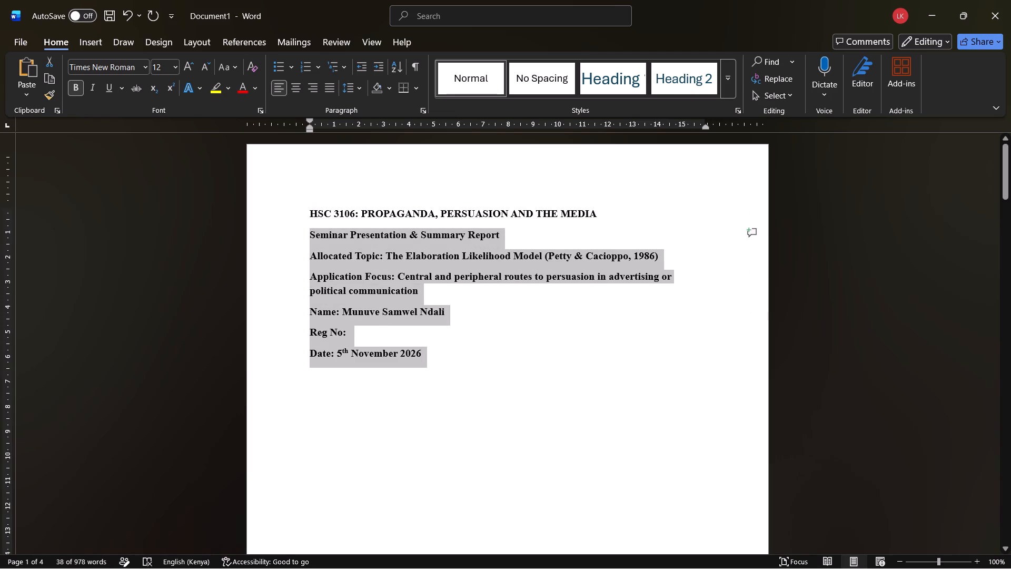
key(ctrl+b)
click(365, 320)
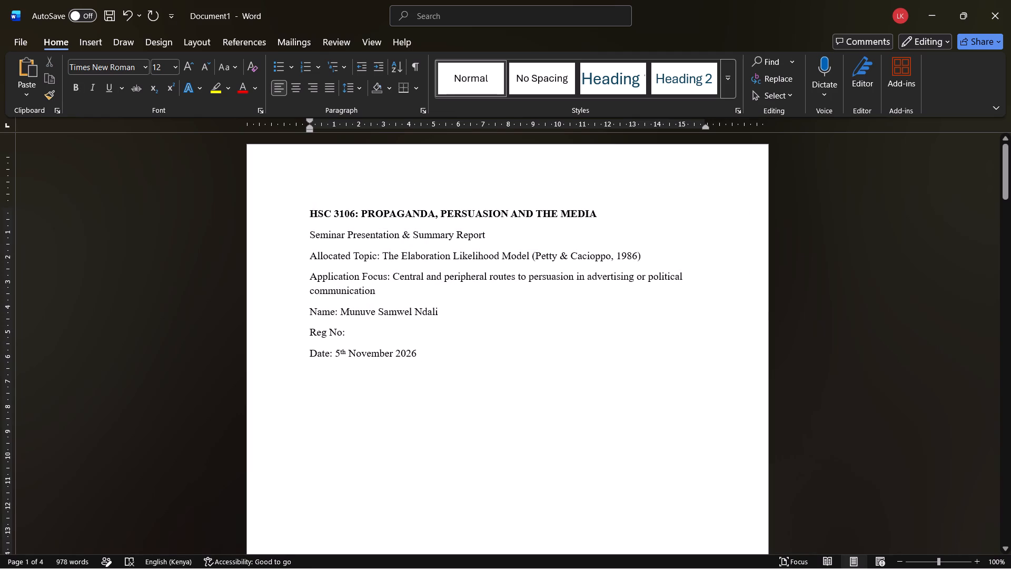
Delete the "Seminar Presentation & Summary Report" line from the cover page.
click(489, 232)
drag(489, 236, 282, 231)
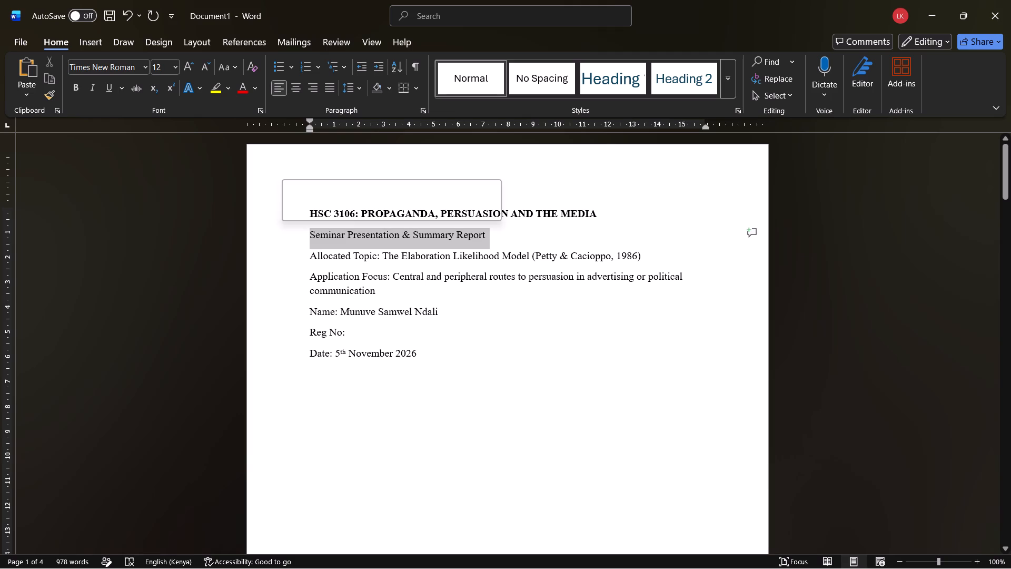
key(BackSpace)
Remove the bold formatting from the "HSC 3106: PROPAGANDA, PERSUASION AND THE MEDIA" line.
drag(609, 217, 263, 205)
key(ctrl+b)
click(383, 246)
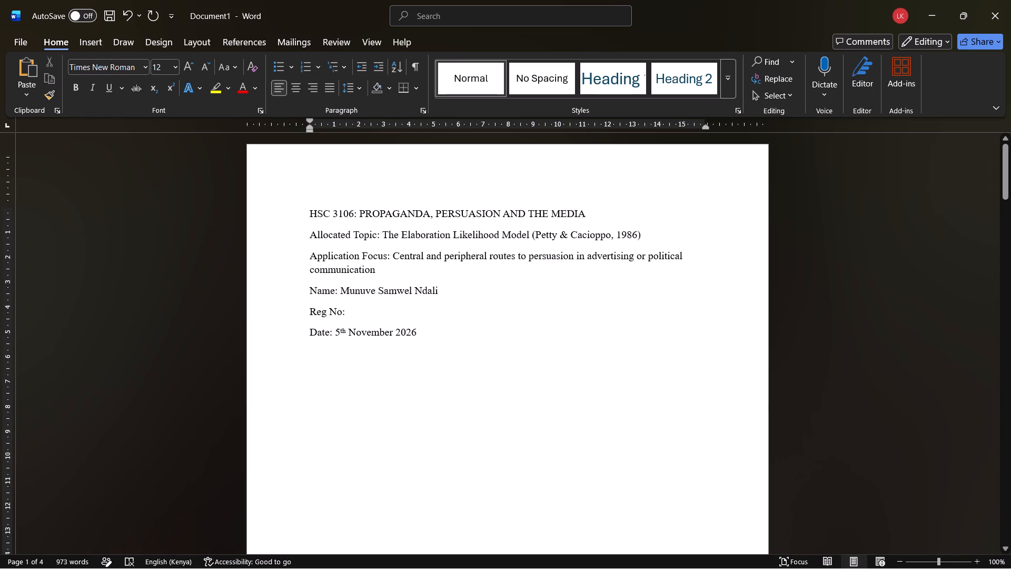
Check the layout of the cover page and the transition to the pages that follow it.
click(378, 319)
scroll(432, 302, down, 12)
scroll(435, 317, up, 1)
scroll(435, 318, down, 4)
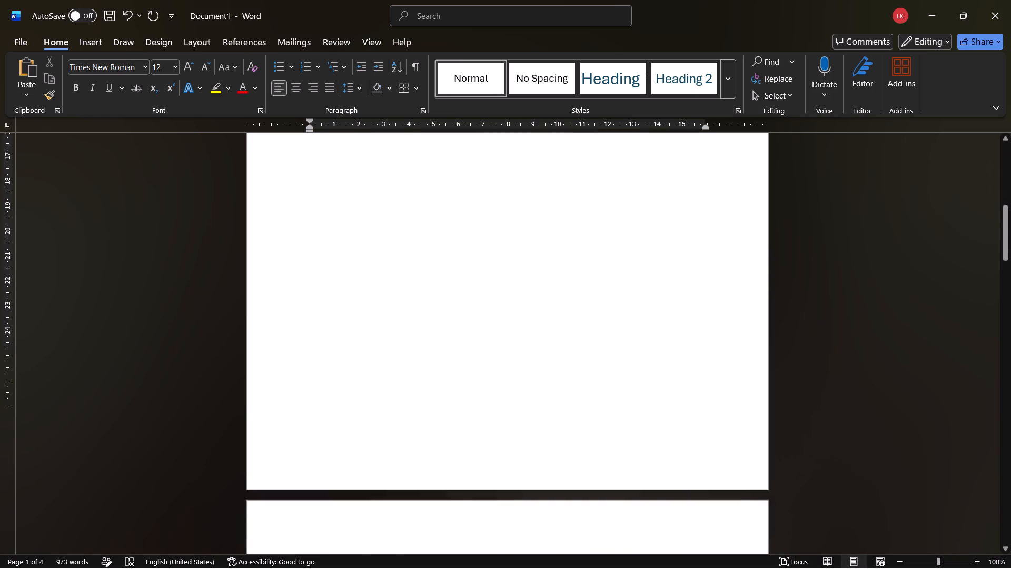
scroll(435, 320, down, 3)
scroll(435, 321, up, 1)
scroll(435, 321, down, 3)
click(435, 321)
scroll(435, 321, down, 4)
scroll(435, 321, up, 1)
scroll(435, 321, down, 13)
scroll(435, 323, up, 9)
scroll(424, 317, down, 1)
scroll(424, 317, up, 10)
scroll(424, 317, down, 1)
scroll(421, 317, up, 12)
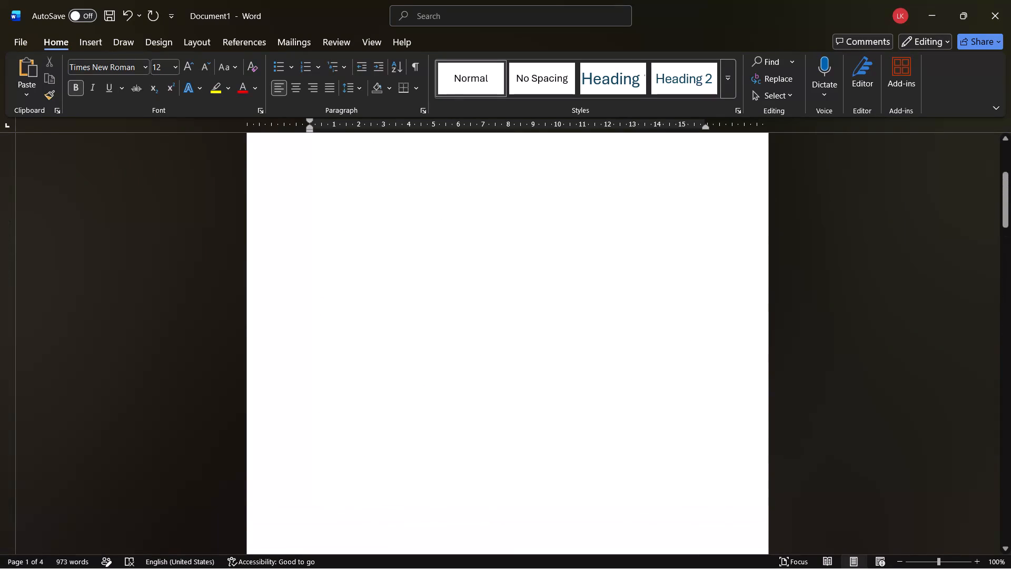
scroll(390, 328, up, 16)
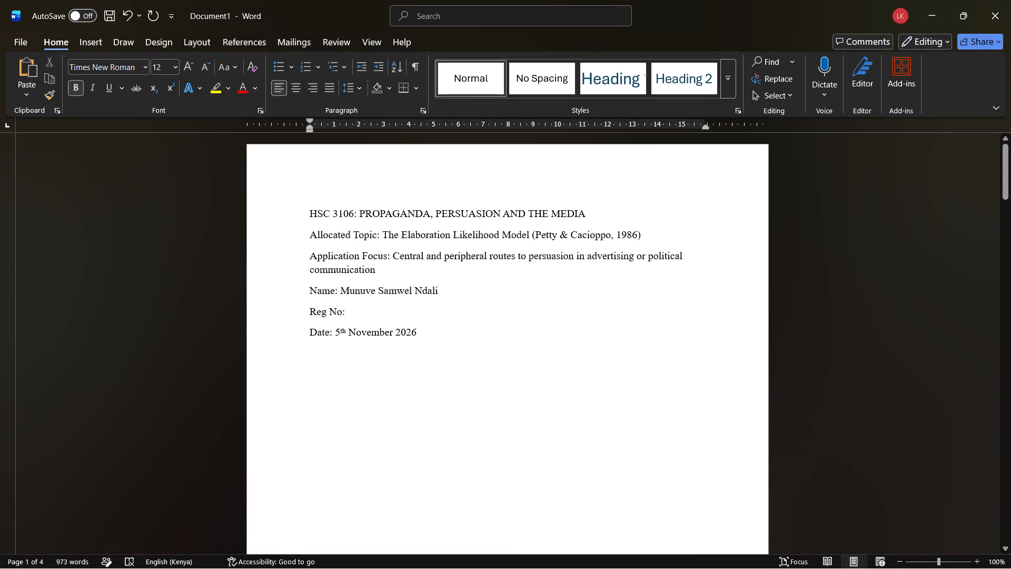
Save the report in the P docs folder as "The Elaboration Likelihood Model", copying the name from the allocated topic line.
drag(382, 232, 524, 237)
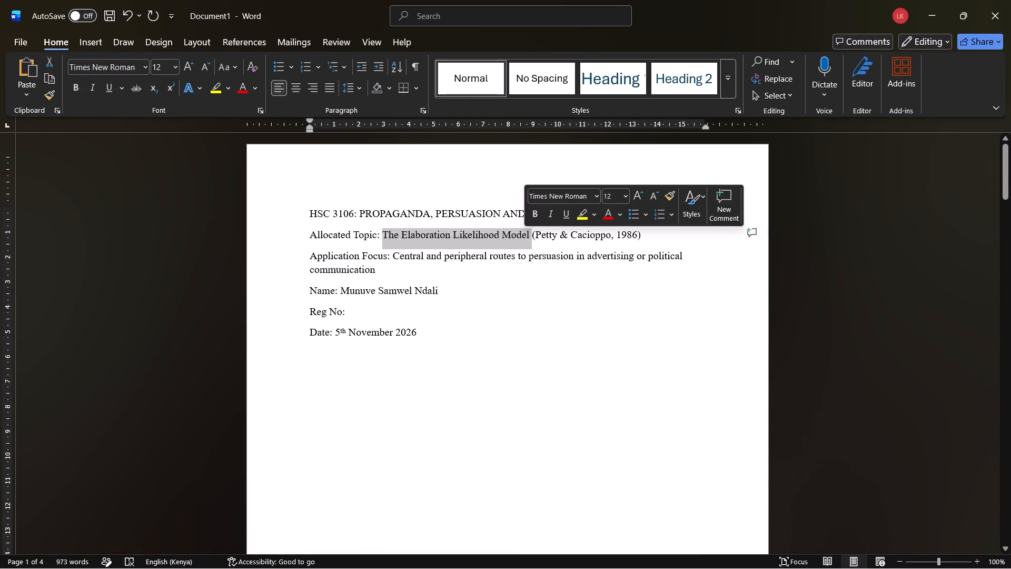
key(ctrl+c)
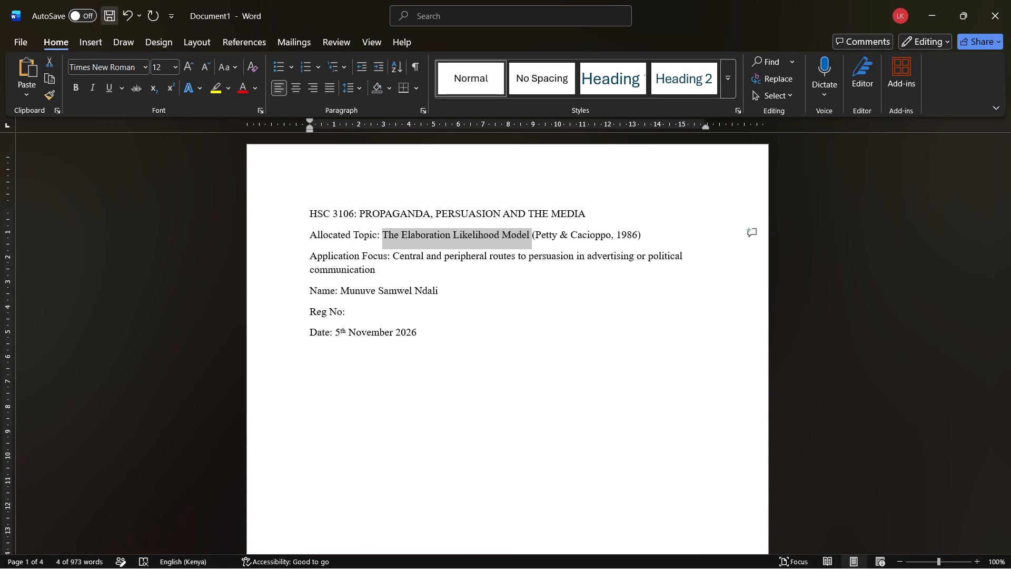
click(109, 15)
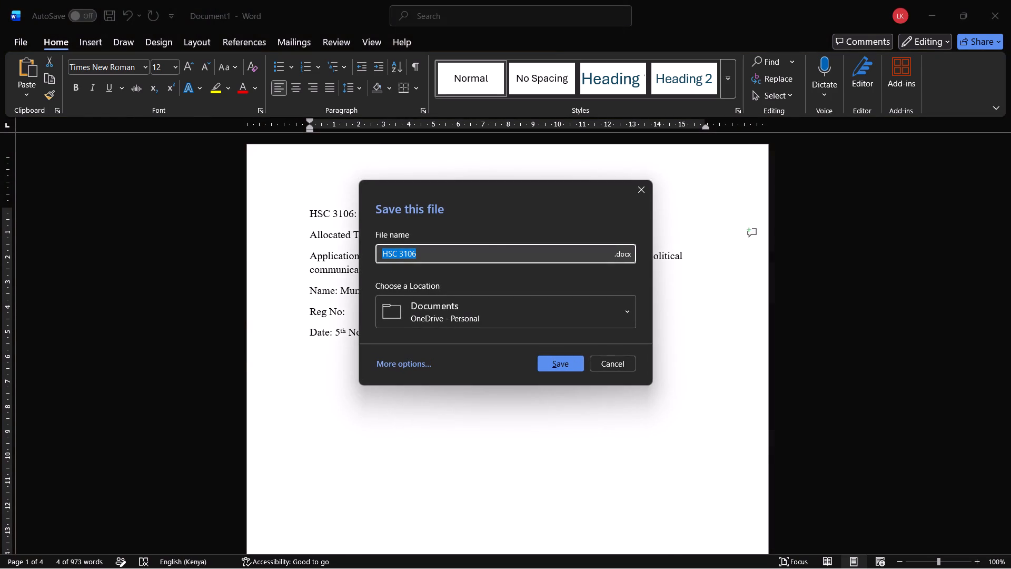
key(ctrl+v)
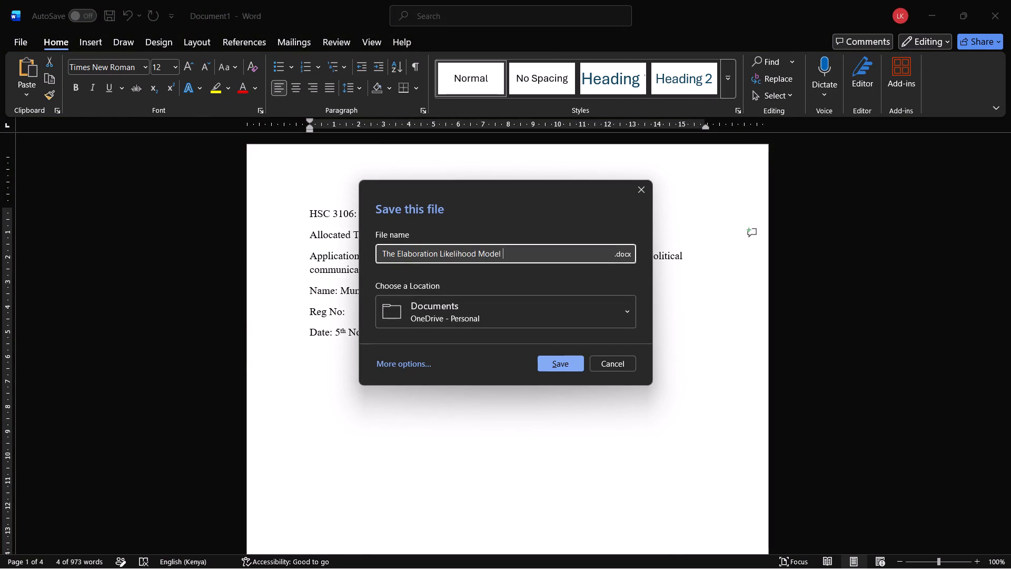
click(546, 318)
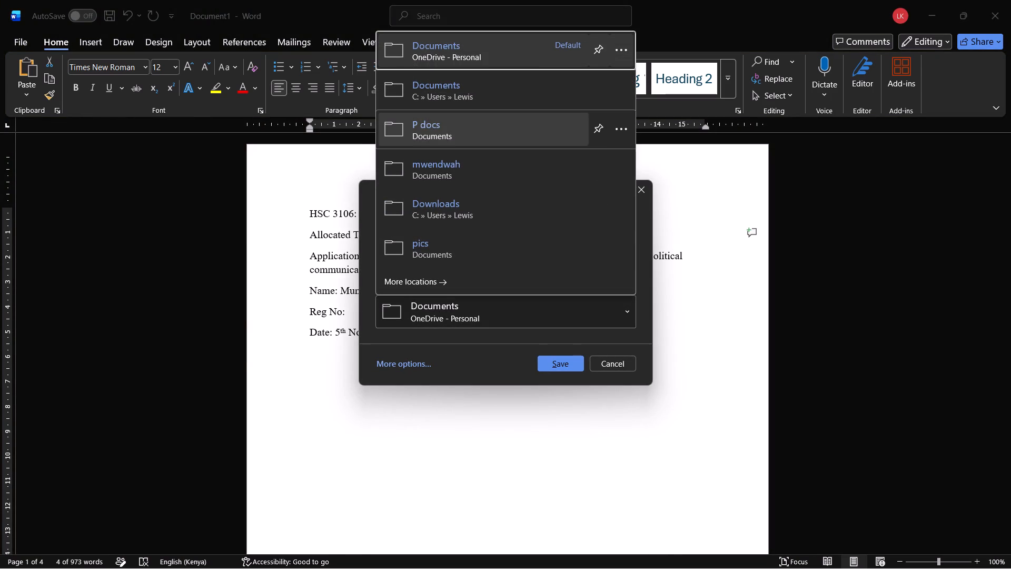
click(437, 131)
click(574, 362)
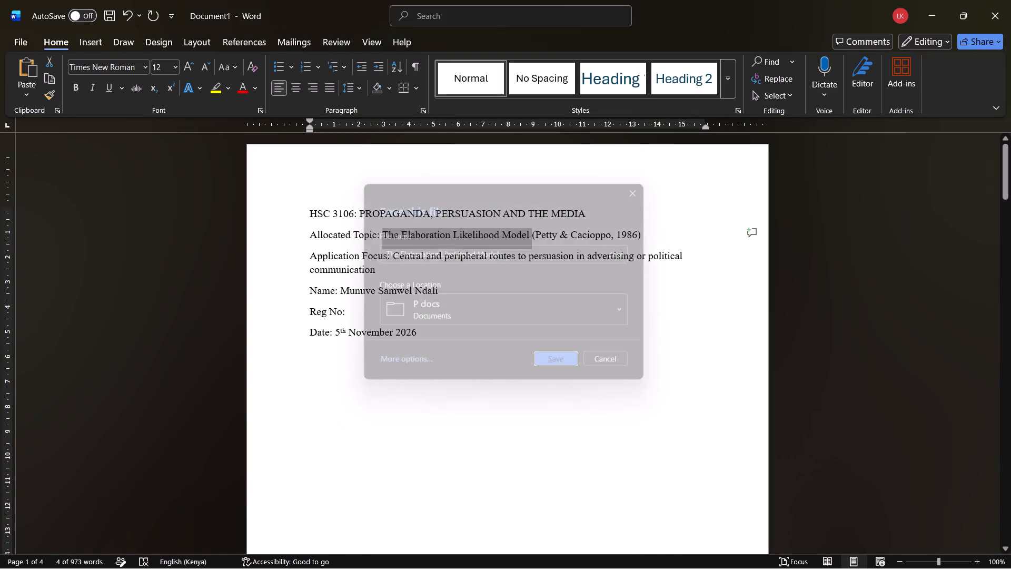
click(489, 283)
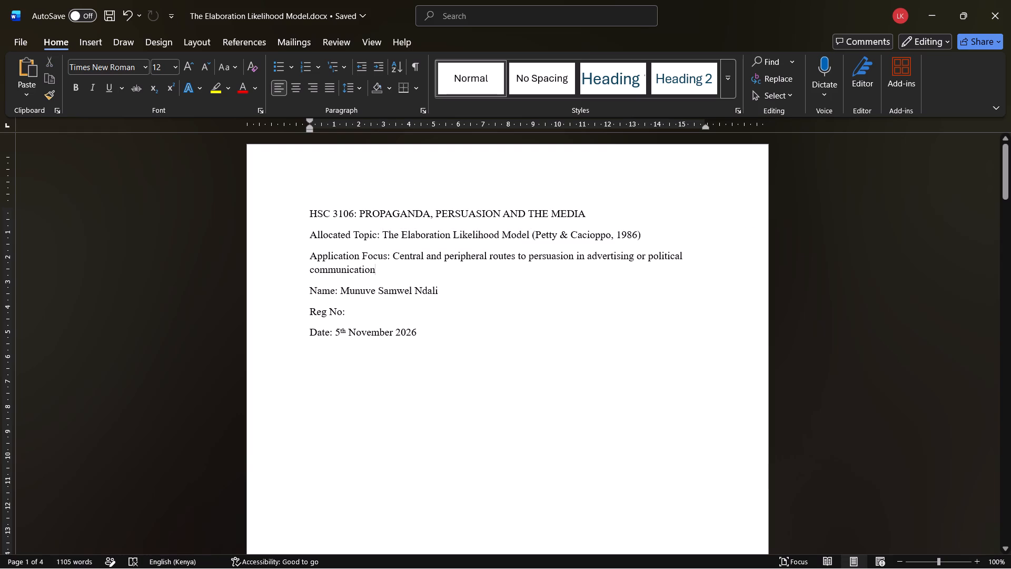
Review the formatting of the whole report, from the cover page through the References section and back.
click(358, 311)
scroll(371, 314, down, 13)
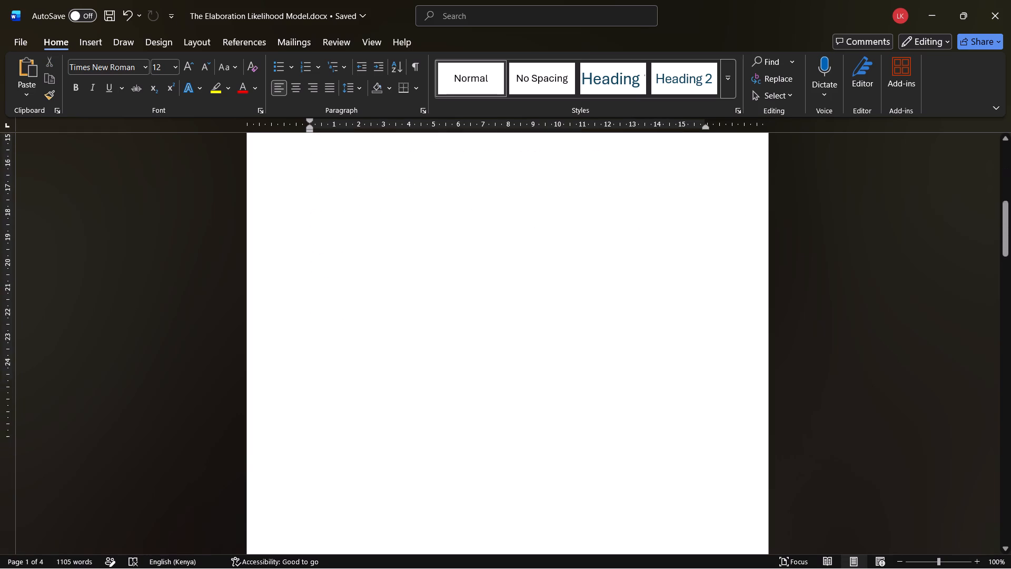
scroll(371, 318, down, 7)
scroll(371, 318, up, 1)
scroll(371, 318, down, 10)
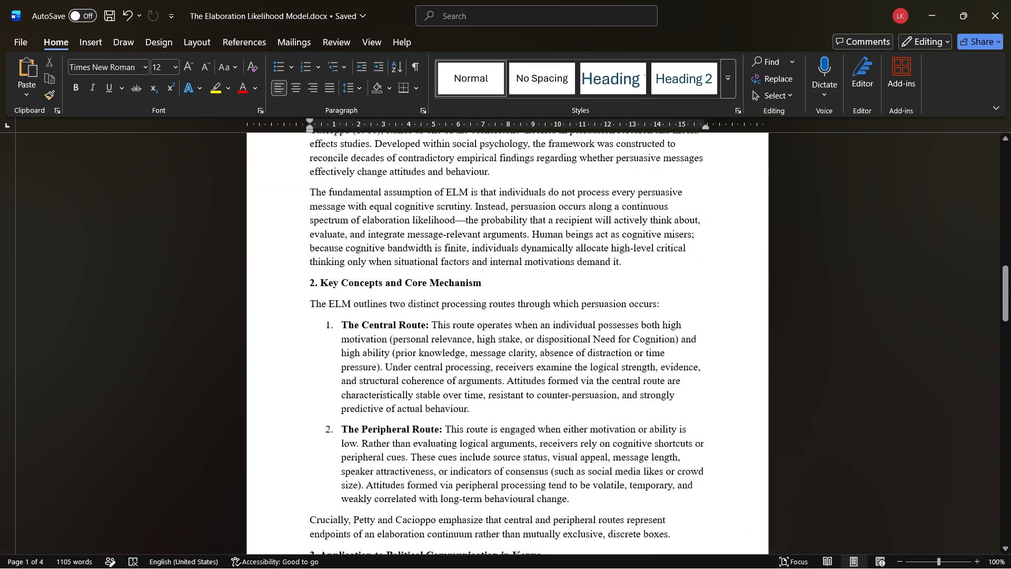
scroll(370, 313, down, 19)
scroll(373, 317, up, 1)
scroll(373, 317, down, 19)
scroll(373, 322, up, 1)
scroll(373, 322, down, 1)
scroll(373, 322, up, 1)
scroll(373, 322, down, 5)
scroll(374, 321, up, 1)
scroll(374, 321, down, 20)
scroll(374, 321, down, 3)
scroll(372, 324, up, 4)
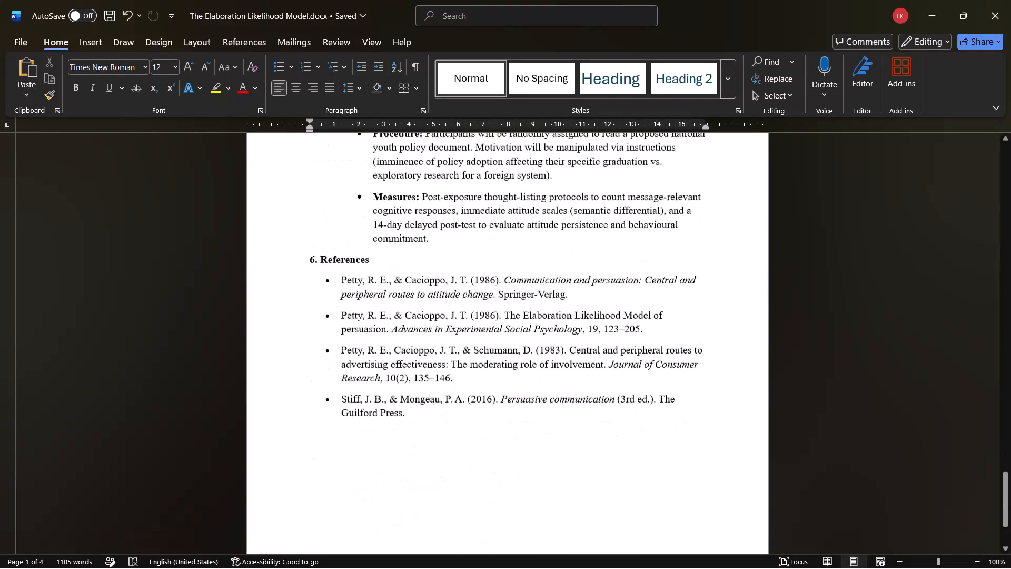
scroll(372, 324, up, 5)
scroll(372, 324, down, 1)
scroll(372, 324, up, 1)
scroll(372, 324, down, 1)
scroll(372, 324, up, 20)
scroll(372, 324, up, 5)
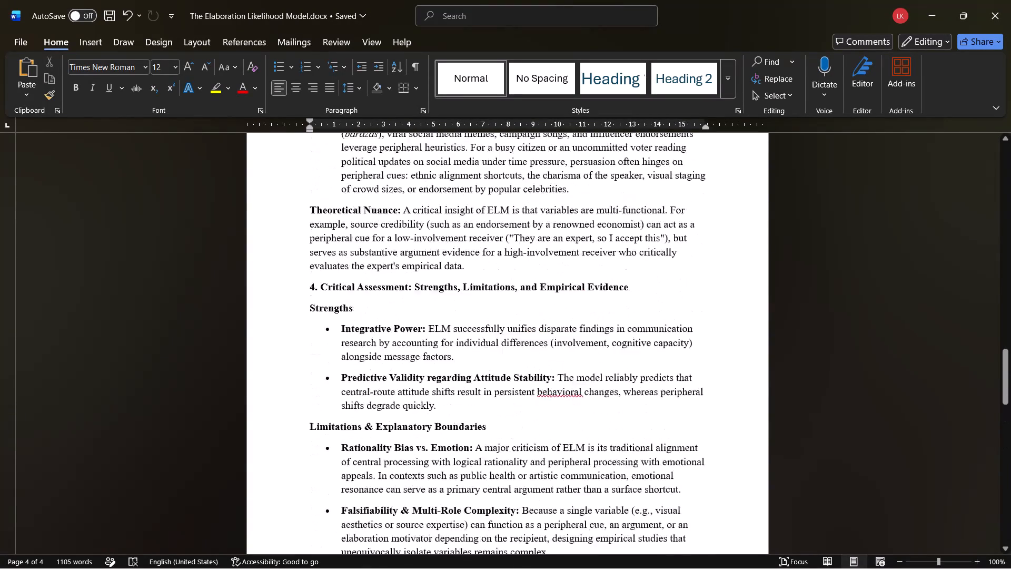
scroll(372, 324, up, 19)
scroll(372, 324, up, 5)
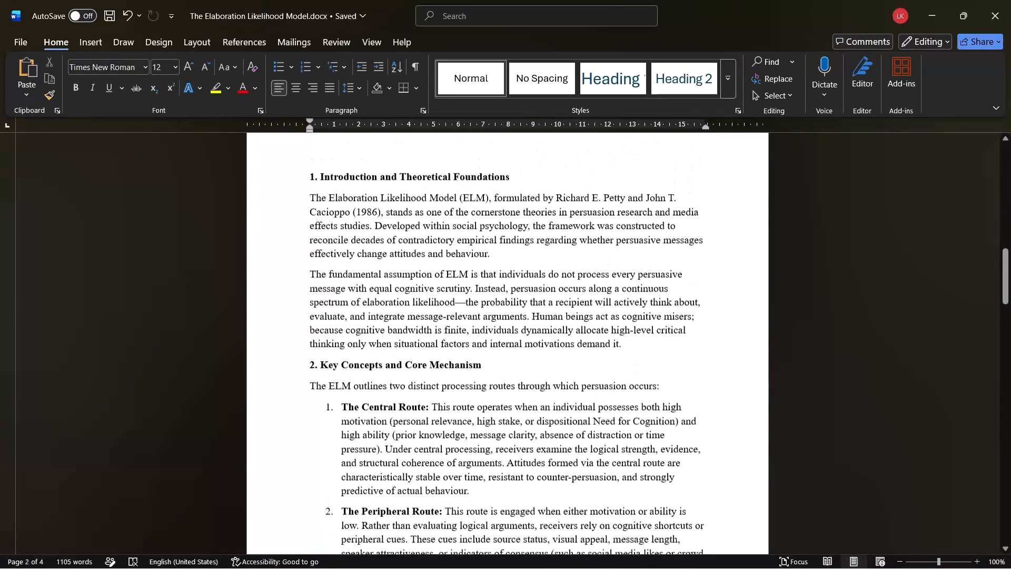
scroll(372, 322, up, 5)
scroll(372, 322, down, 6)
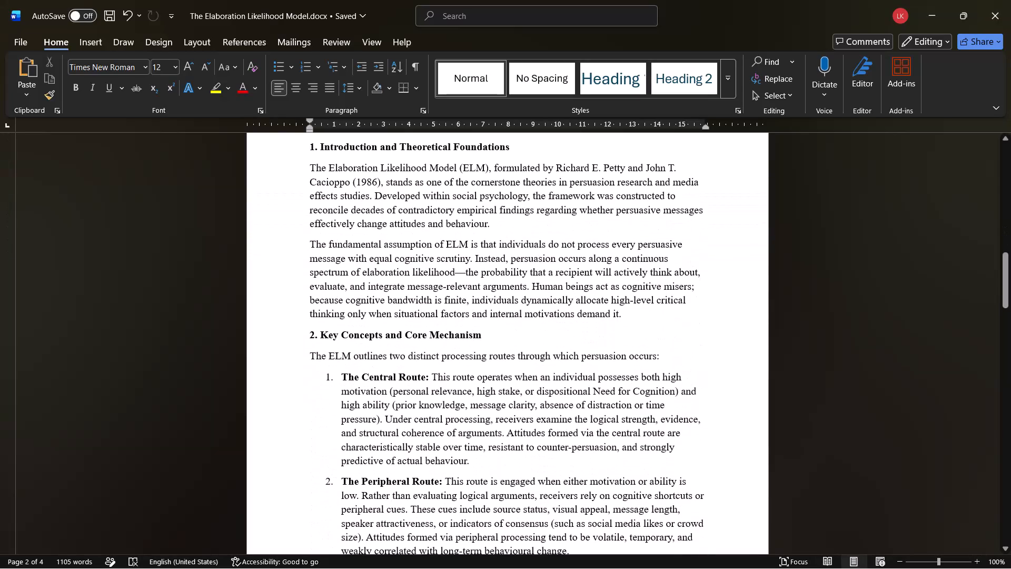
scroll(532, 312, down, 3)
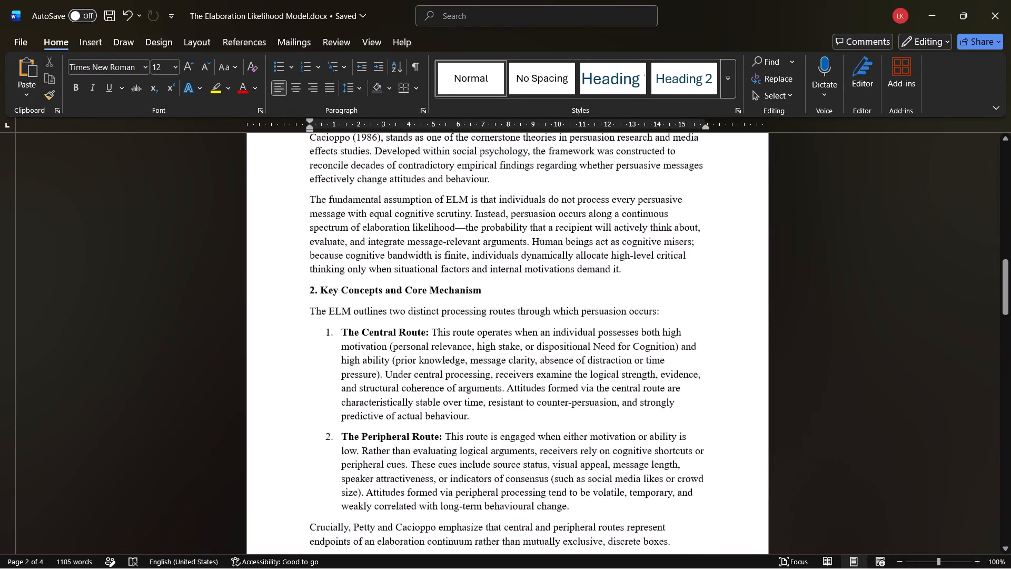
scroll(524, 333, up, 4)
scroll(524, 333, down, 1)
scroll(524, 333, up, 20)
scroll(524, 333, up, 1)
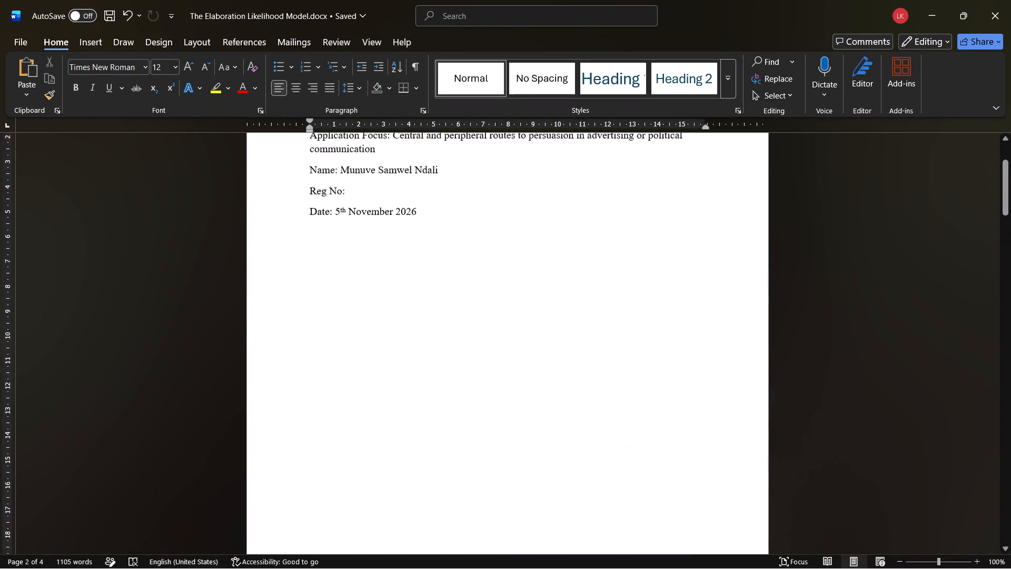
scroll(533, 331, up, 2)
scroll(533, 334, down, 1)
scroll(533, 334, up, 7)
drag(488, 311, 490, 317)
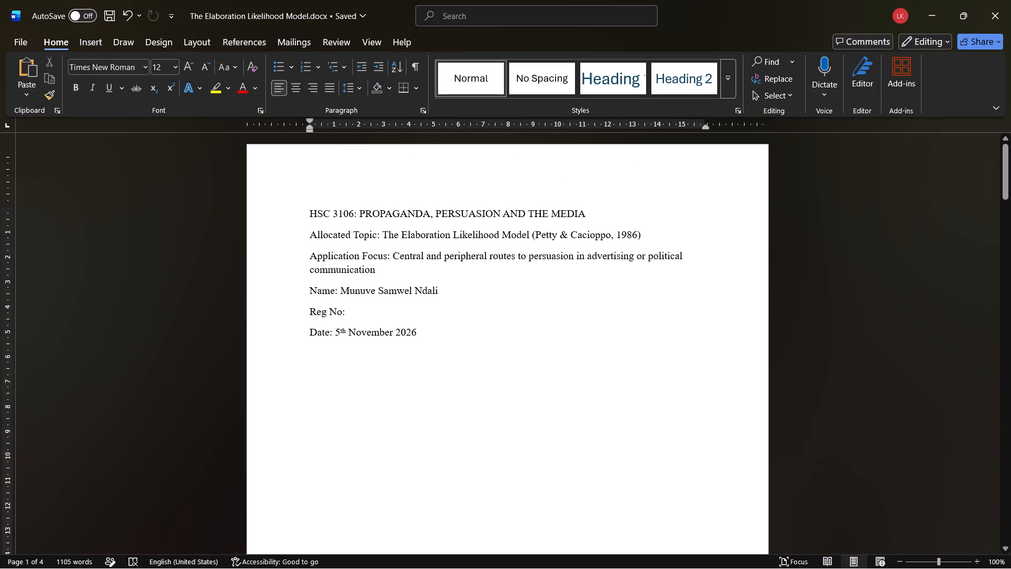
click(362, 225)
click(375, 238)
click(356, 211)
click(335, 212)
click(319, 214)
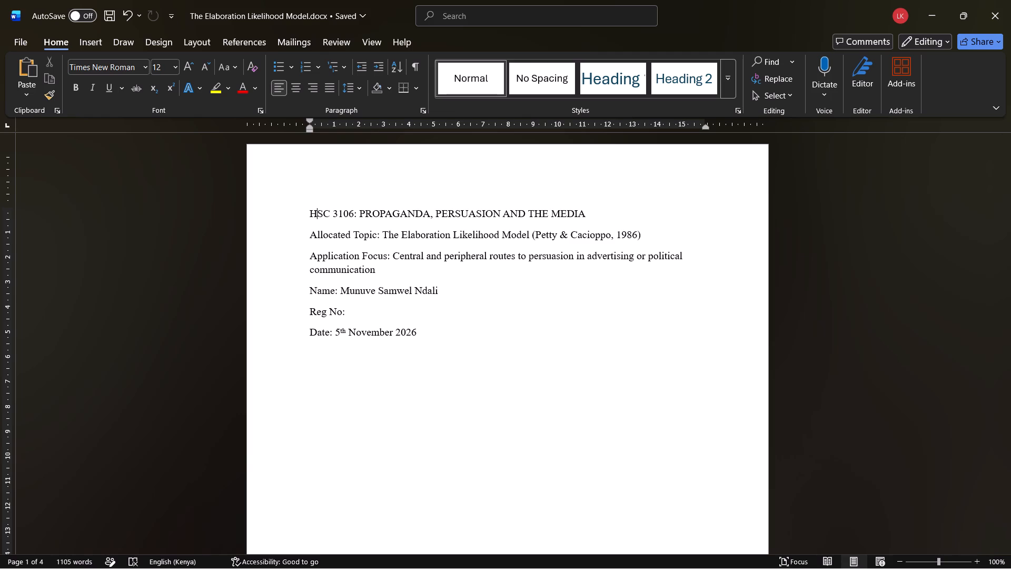
Save the report.
scroll(410, 289, down, 16)
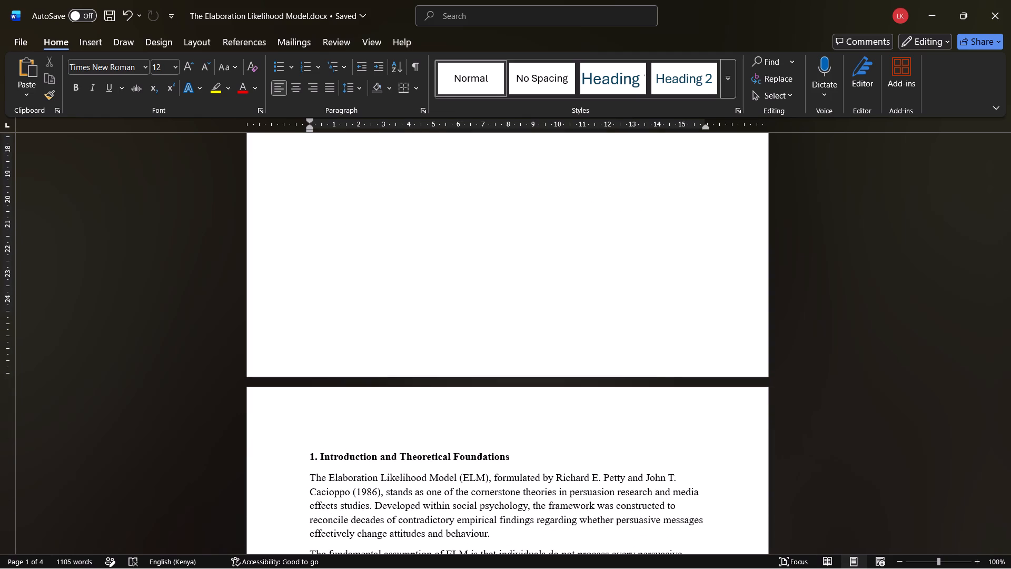
click(116, 14)
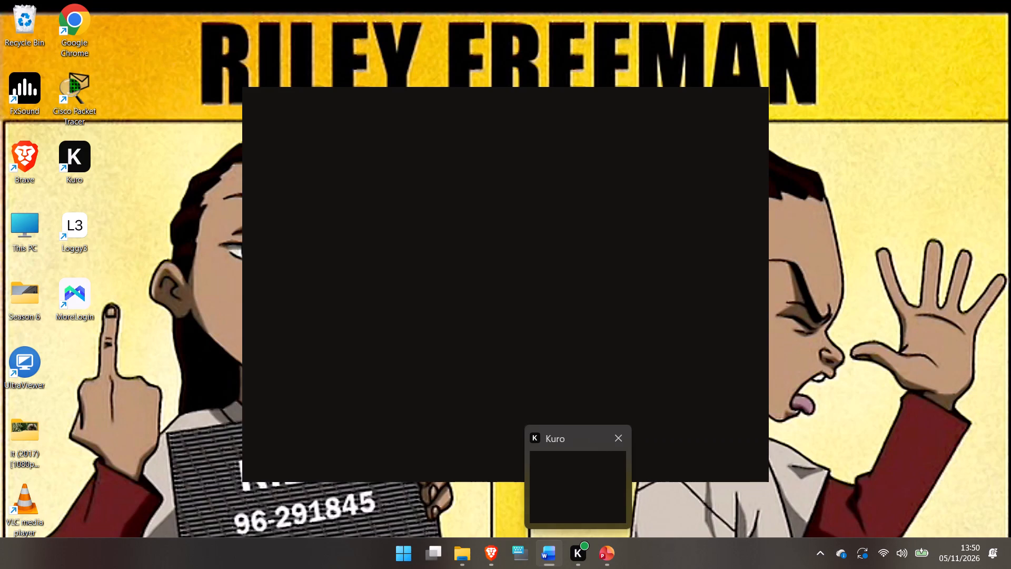
Switch to the PowerPoint presentation and review its slides, from the title slide through the later slides and back to slide 2.
click(603, 553)
click(632, 344)
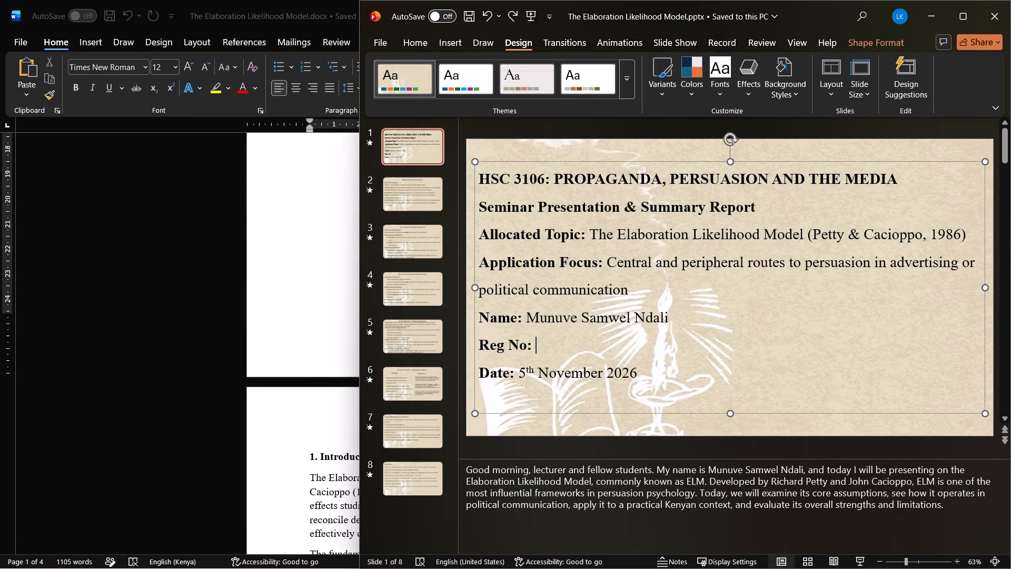
click(964, 7)
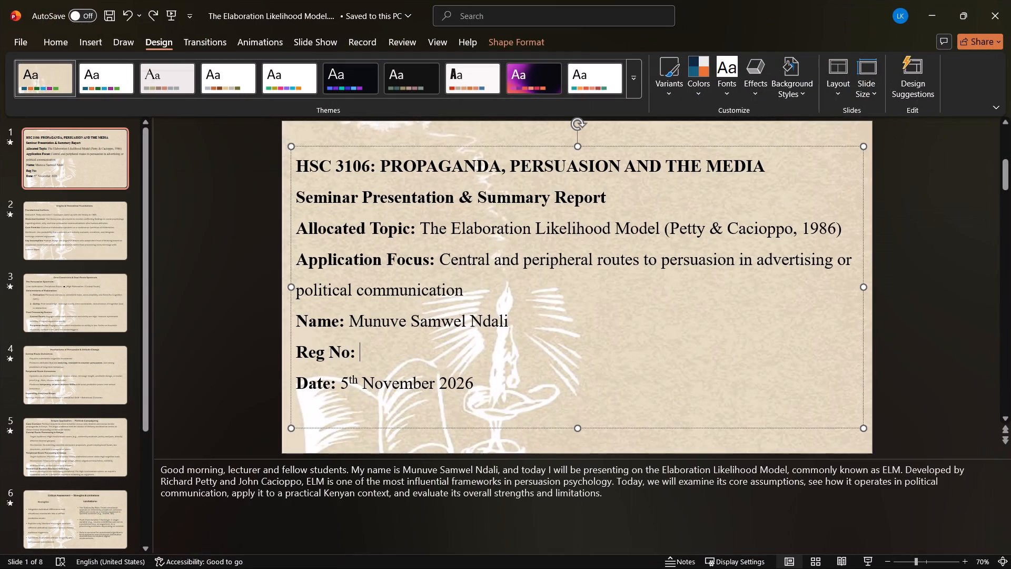
scroll(410, 276, up, 7)
click(72, 238)
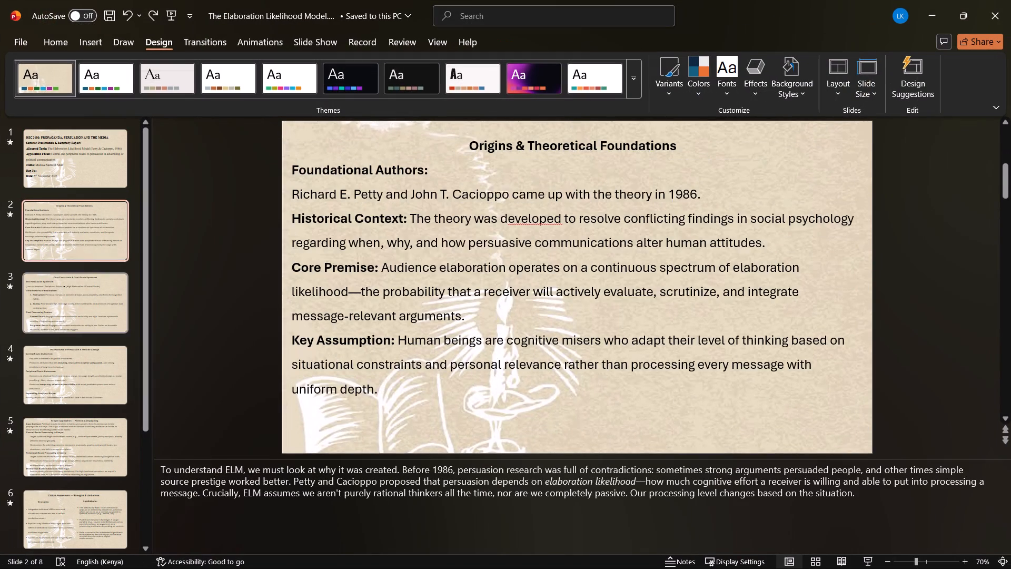
click(71, 282)
click(83, 390)
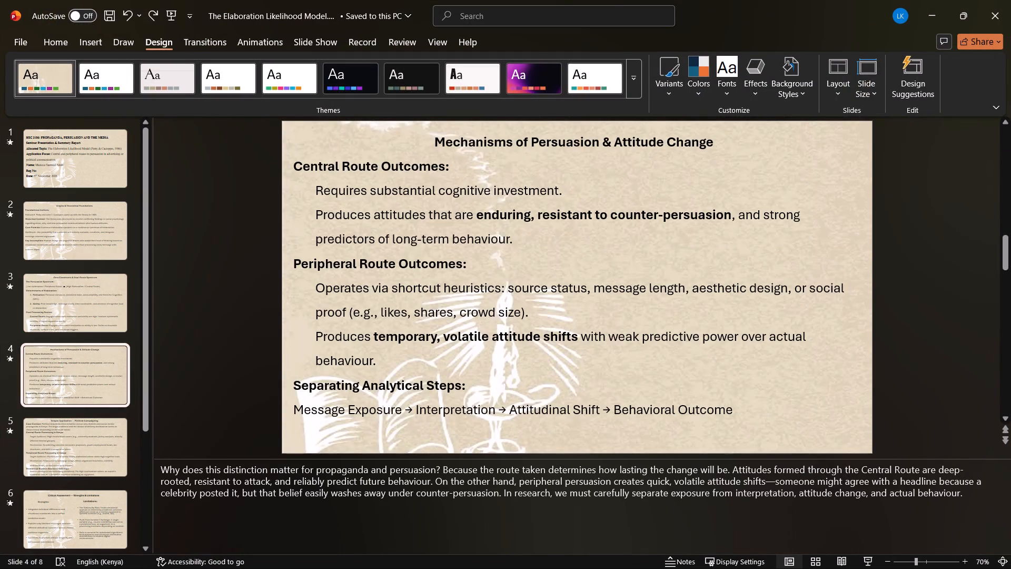
click(83, 436)
scroll(108, 365, down, 6)
scroll(107, 363, up, 1)
scroll(107, 363, down, 4)
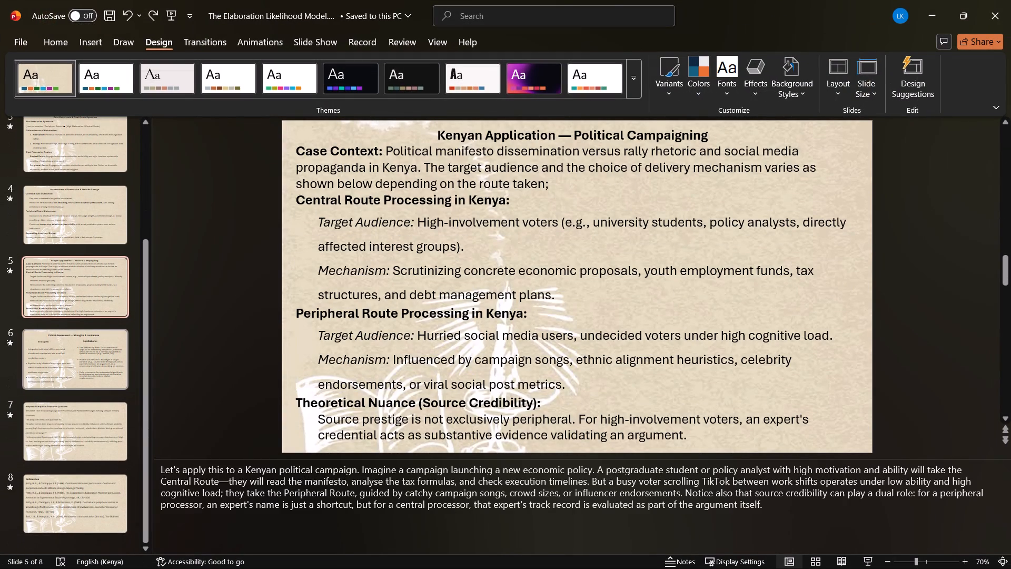
scroll(106, 361, down, 3)
click(80, 428)
click(107, 357)
click(116, 276)
scroll(107, 199, up, 3)
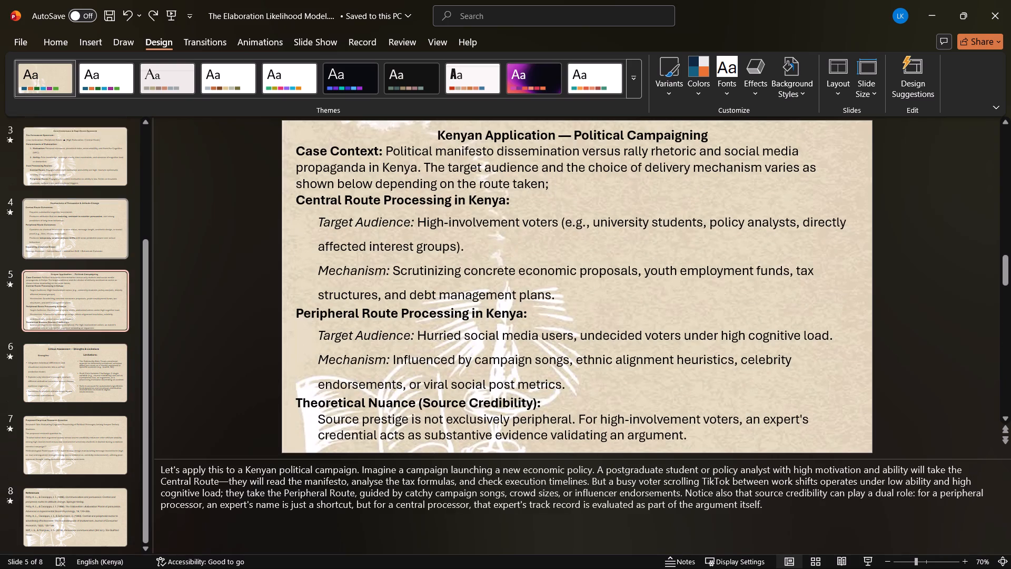
scroll(106, 199, up, 2)
click(103, 171)
click(91, 233)
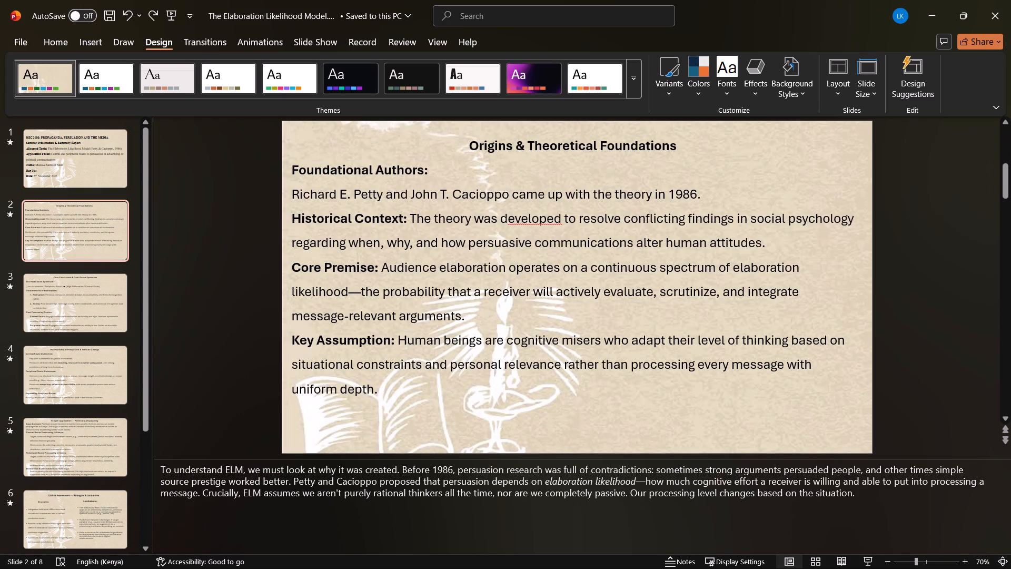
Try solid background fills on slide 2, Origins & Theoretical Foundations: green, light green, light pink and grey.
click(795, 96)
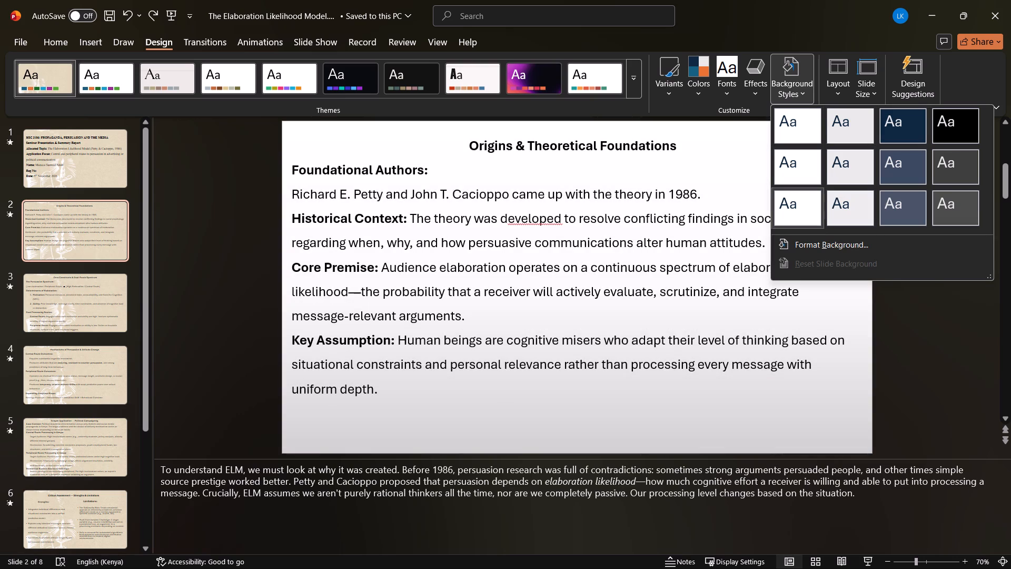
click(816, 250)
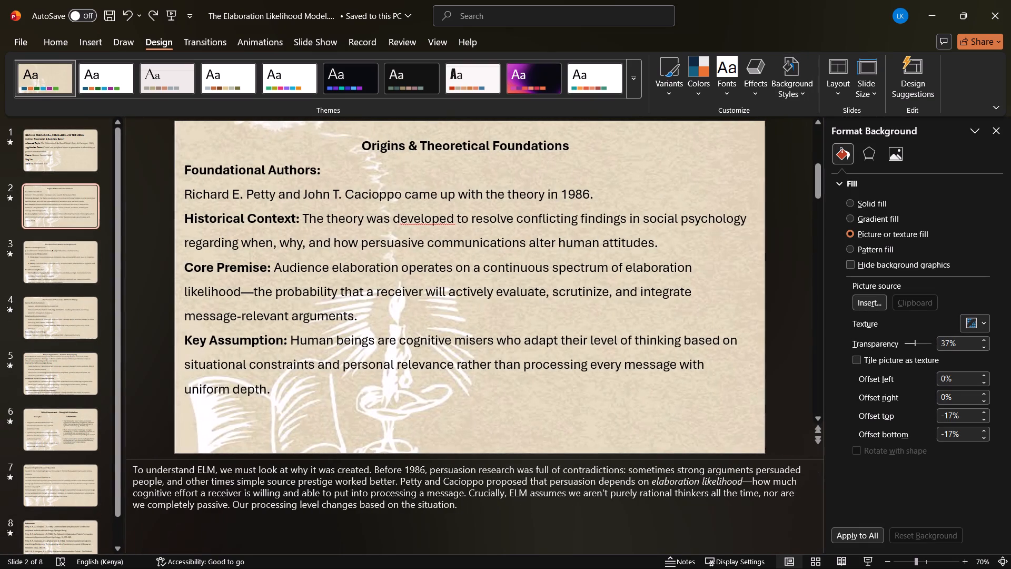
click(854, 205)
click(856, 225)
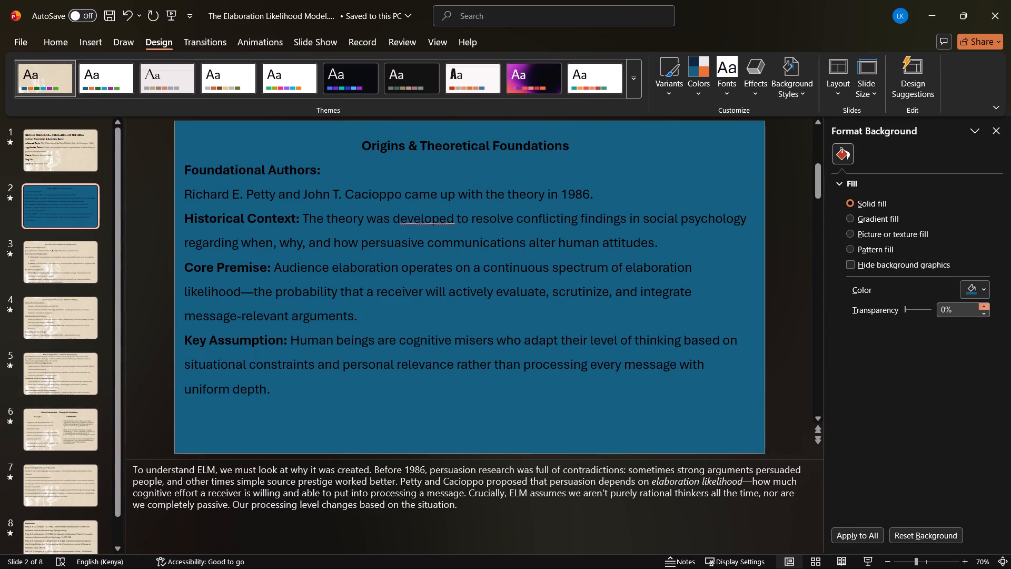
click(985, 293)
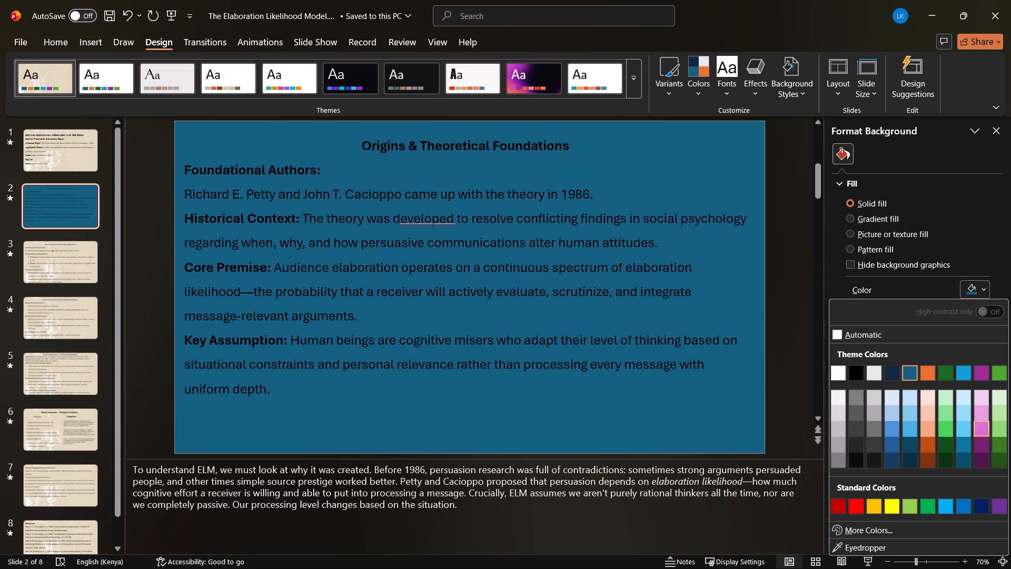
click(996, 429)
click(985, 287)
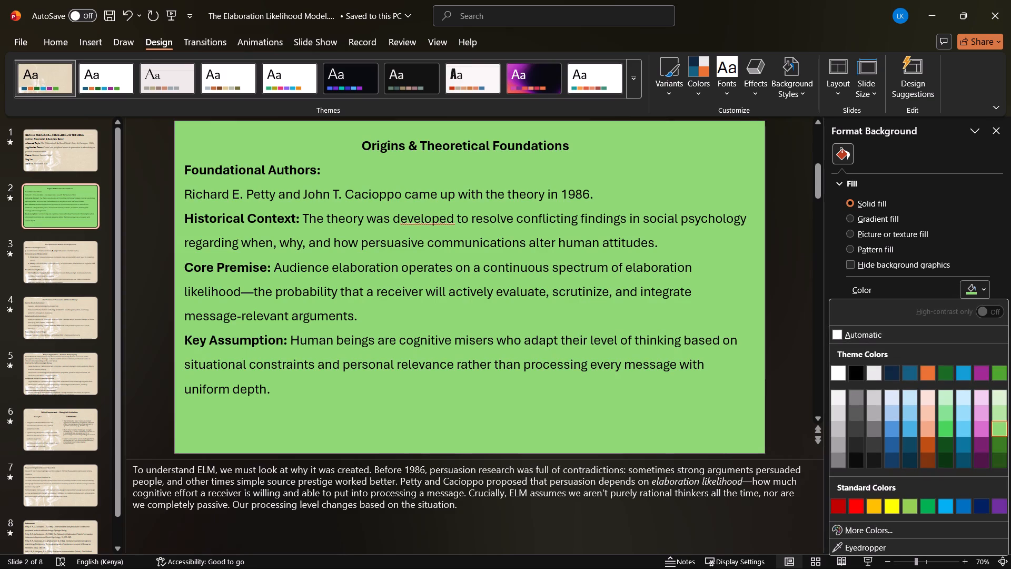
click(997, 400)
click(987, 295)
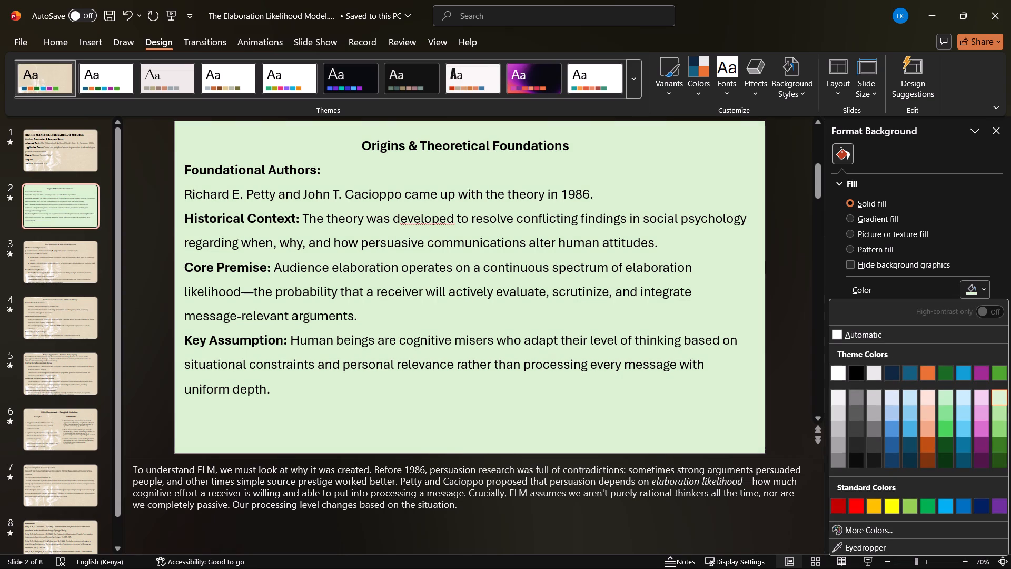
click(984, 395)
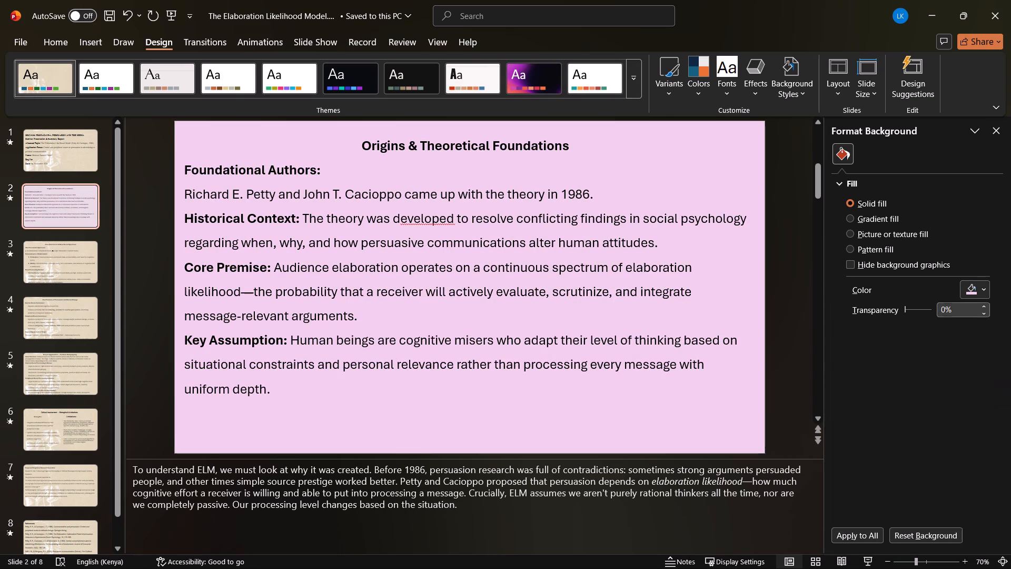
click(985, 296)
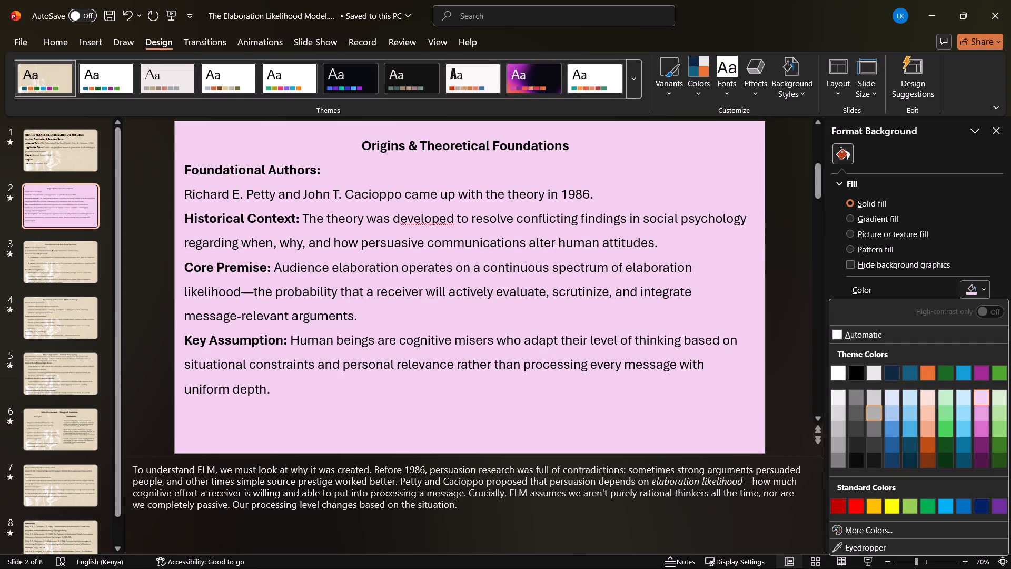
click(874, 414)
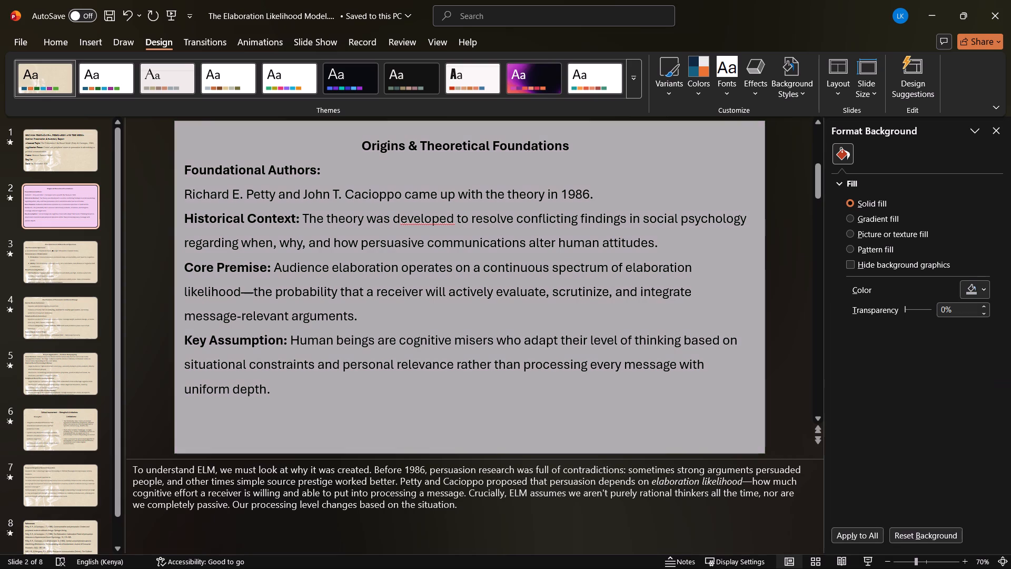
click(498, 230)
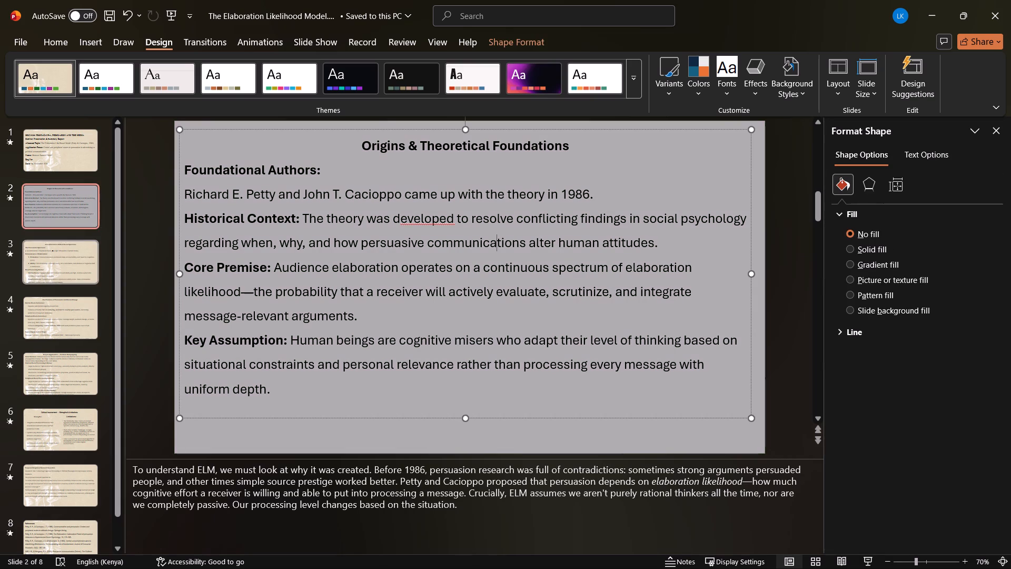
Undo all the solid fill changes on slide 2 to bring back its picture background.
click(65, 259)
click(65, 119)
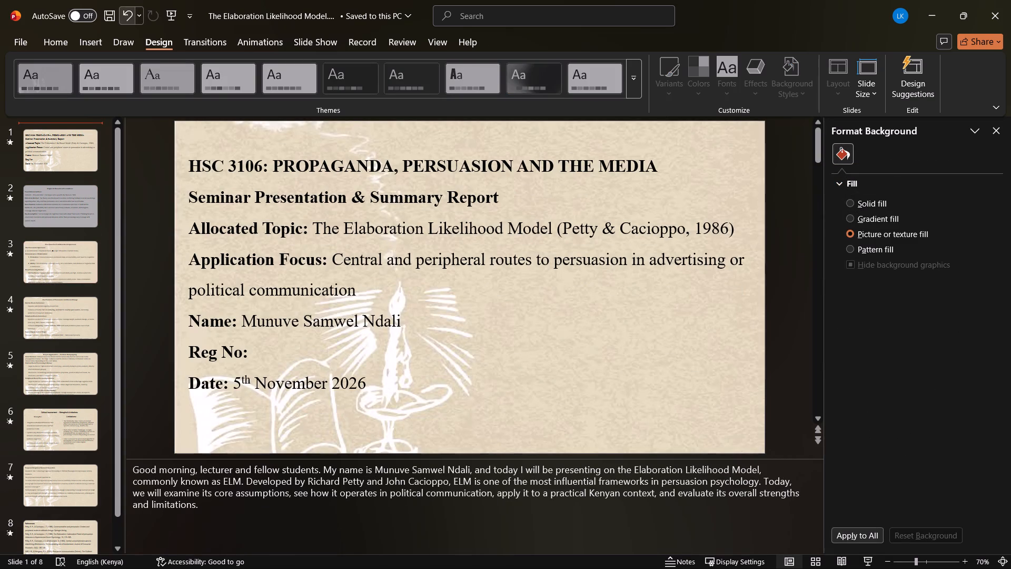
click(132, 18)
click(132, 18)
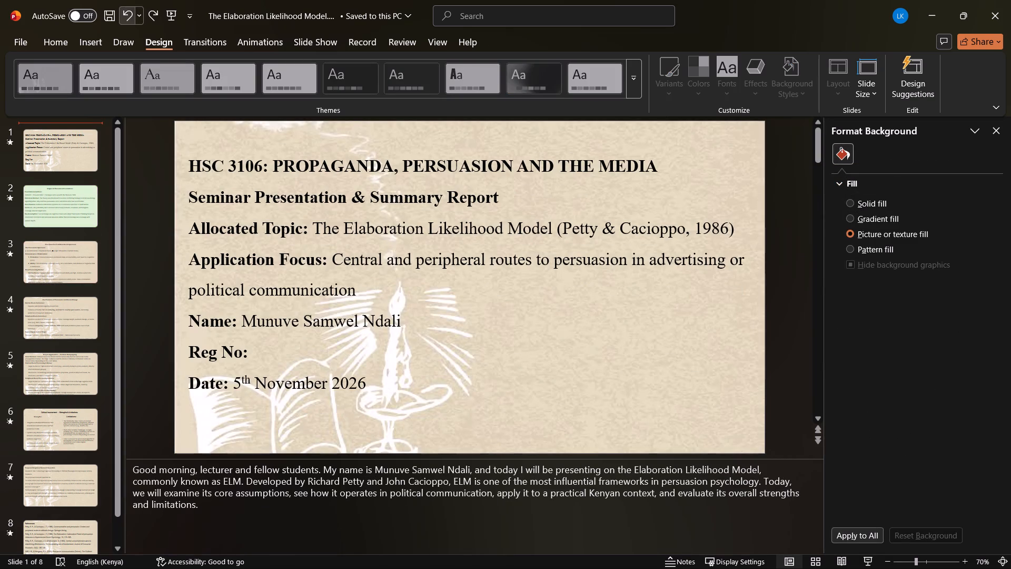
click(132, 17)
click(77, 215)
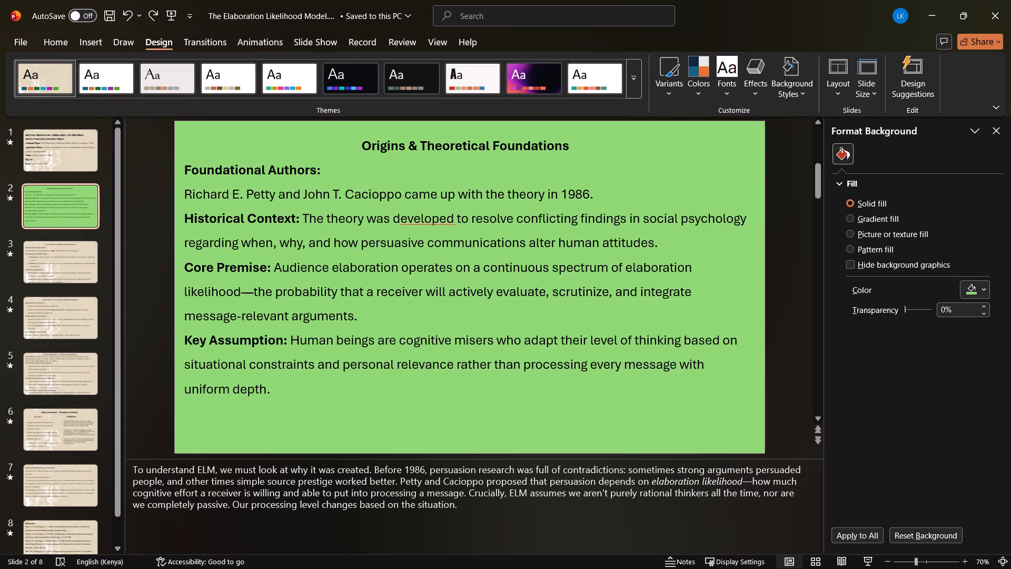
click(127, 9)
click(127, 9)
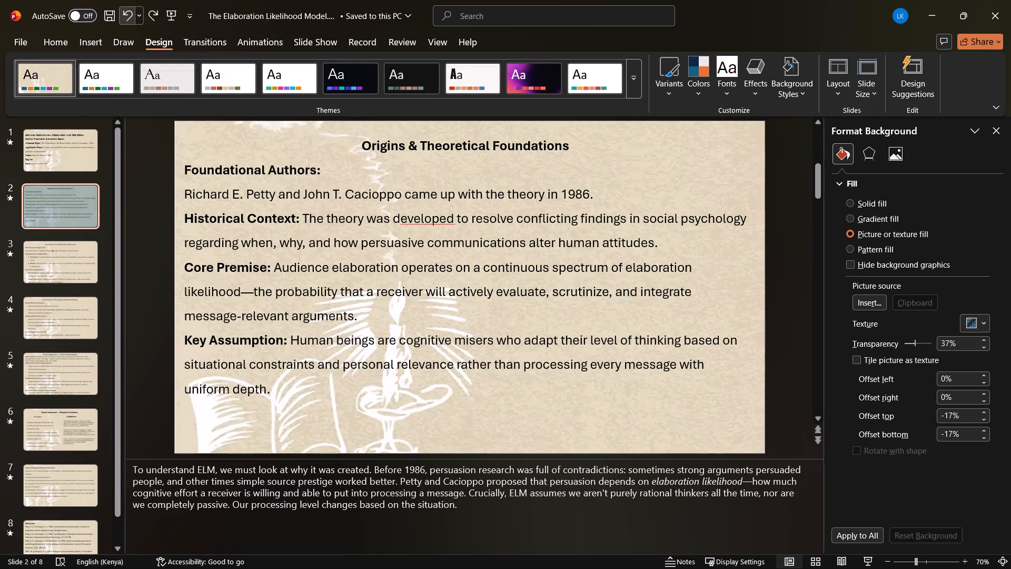
Insert images.jpg from the Pictures folder as the background picture of slide 2.
click(397, 293)
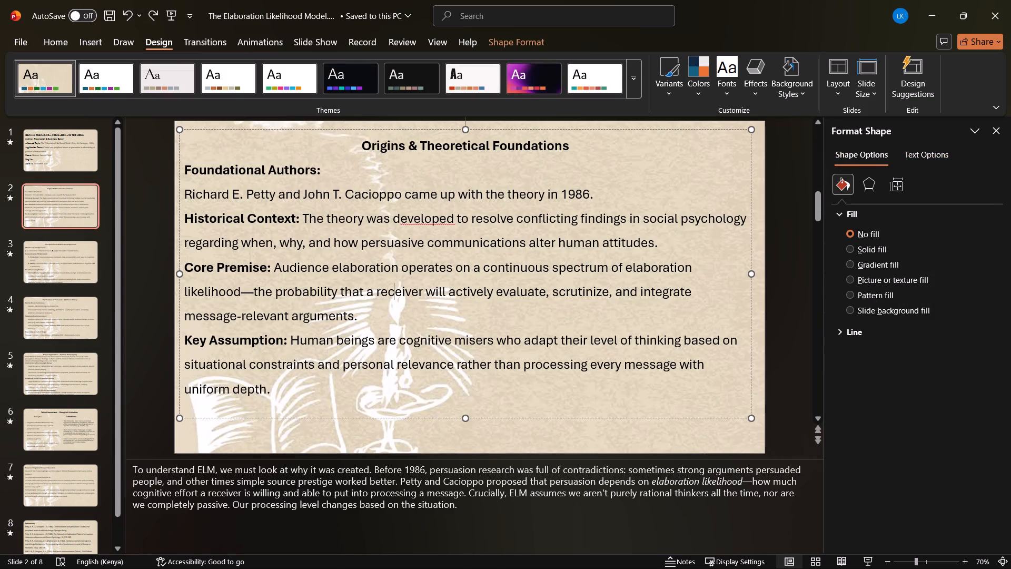
click(582, 428)
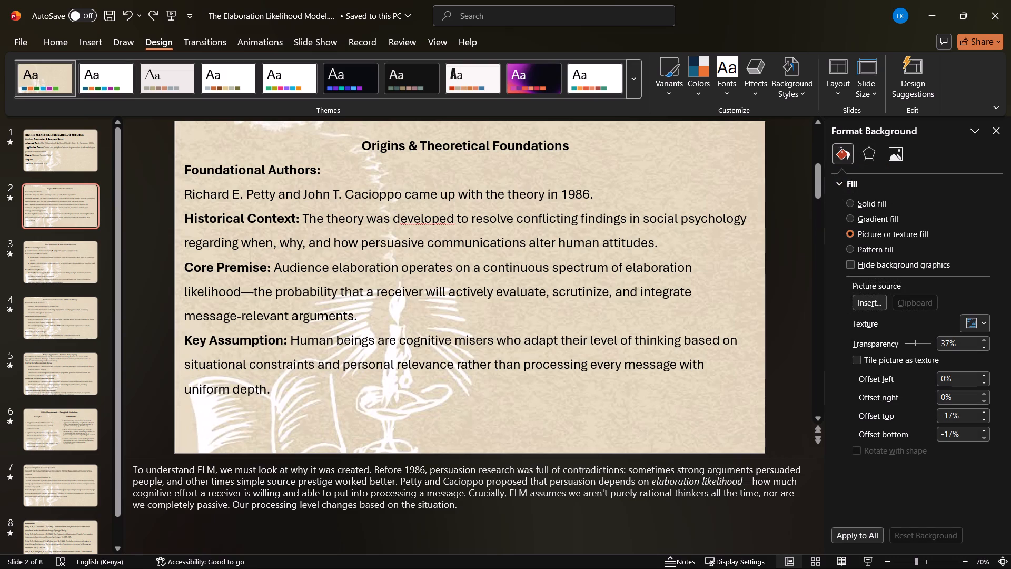
click(886, 152)
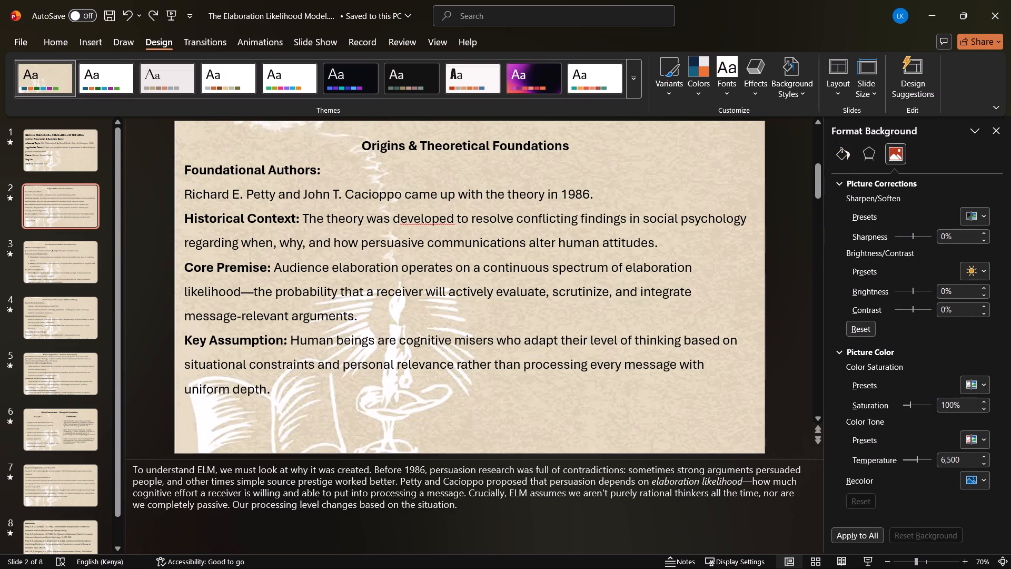
double_click(861, 500)
click(848, 162)
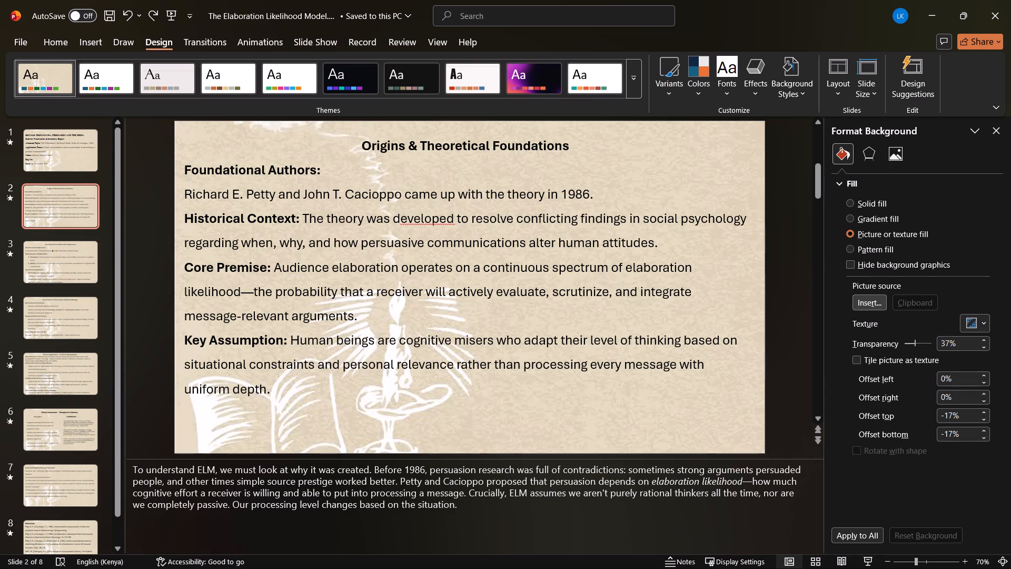
click(877, 307)
click(424, 255)
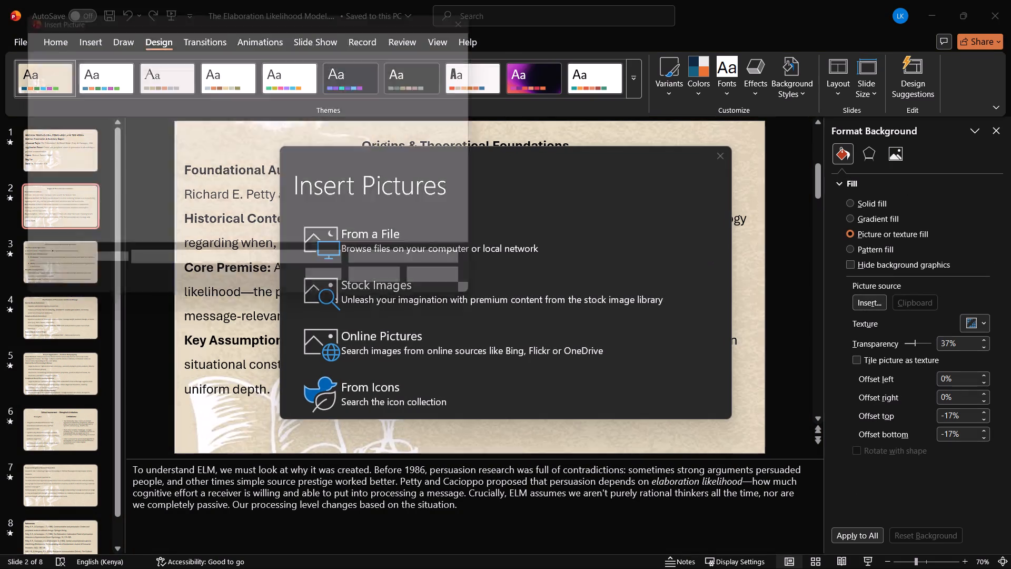
click(185, 182)
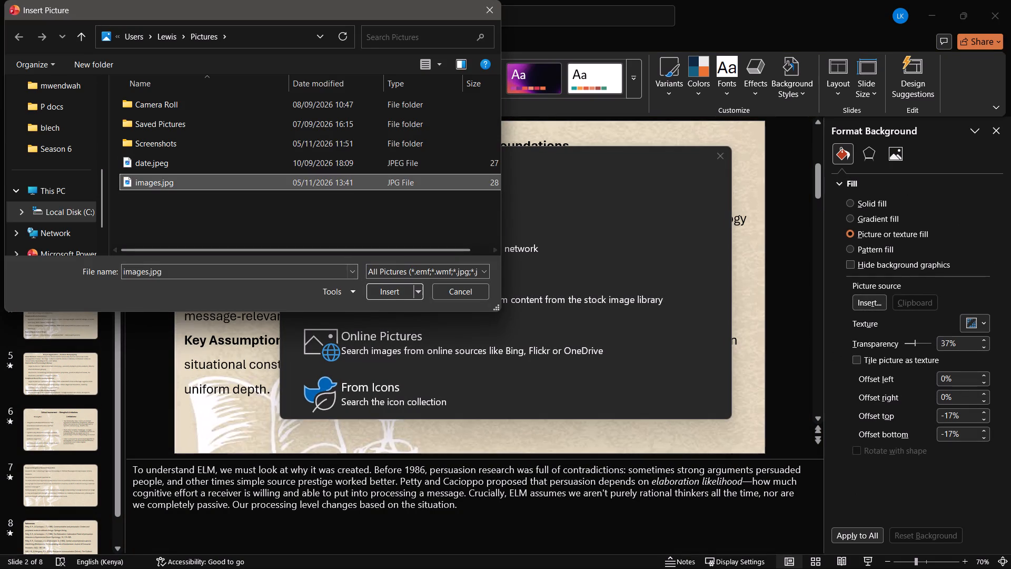
click(377, 286)
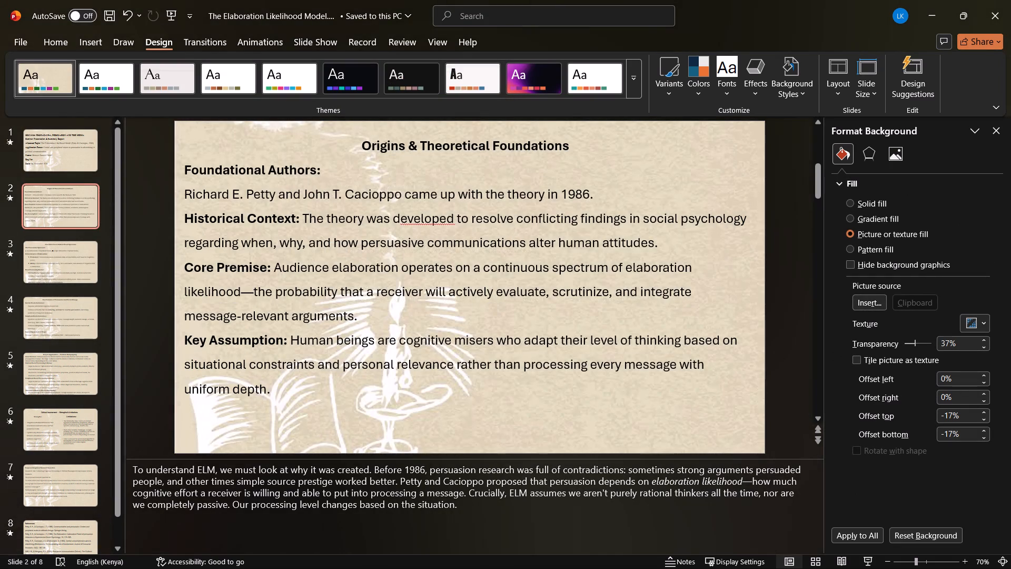
Check the backgrounds of slide 3 and the title slide, and save the presentation.
click(57, 262)
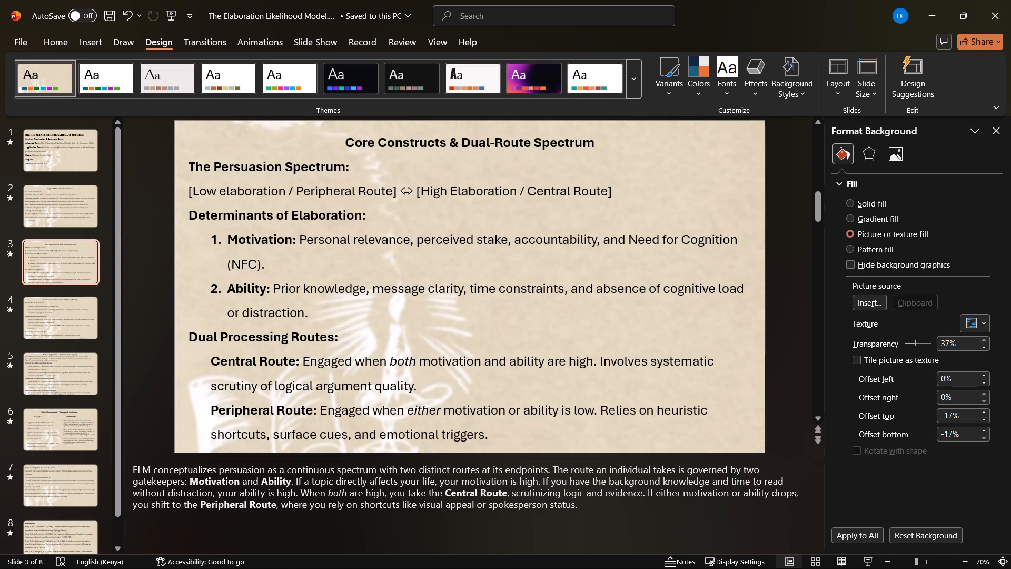
click(83, 138)
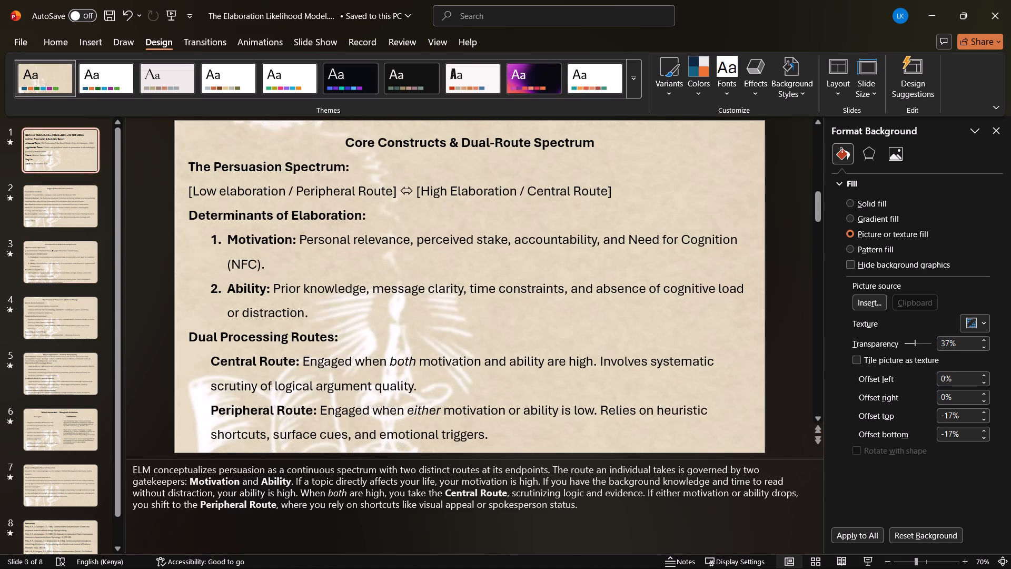
click(110, 15)
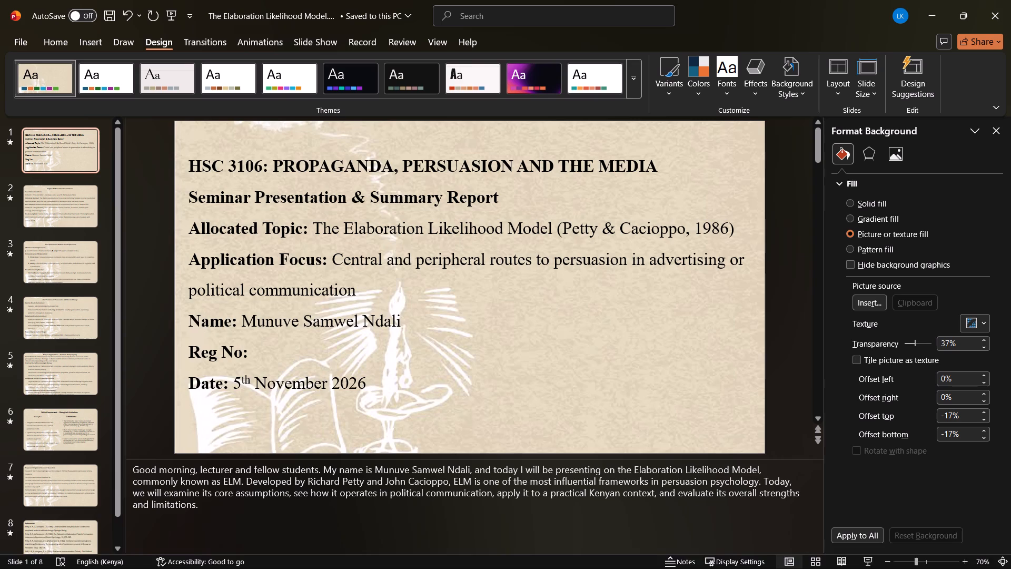
Switch to the Brave browser, maximize it and refresh the YouTube home feed.
click(485, 551)
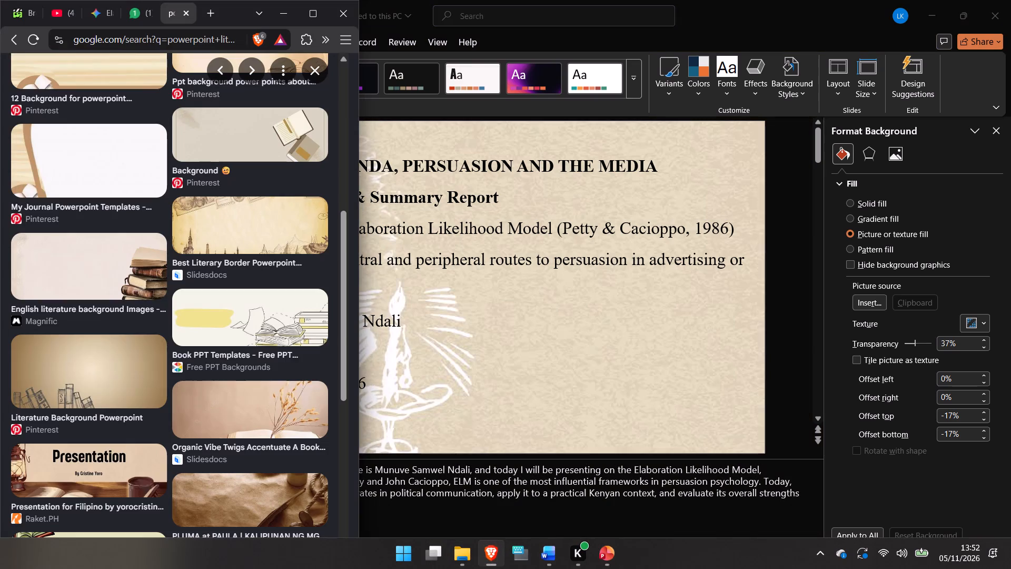
click(316, 15)
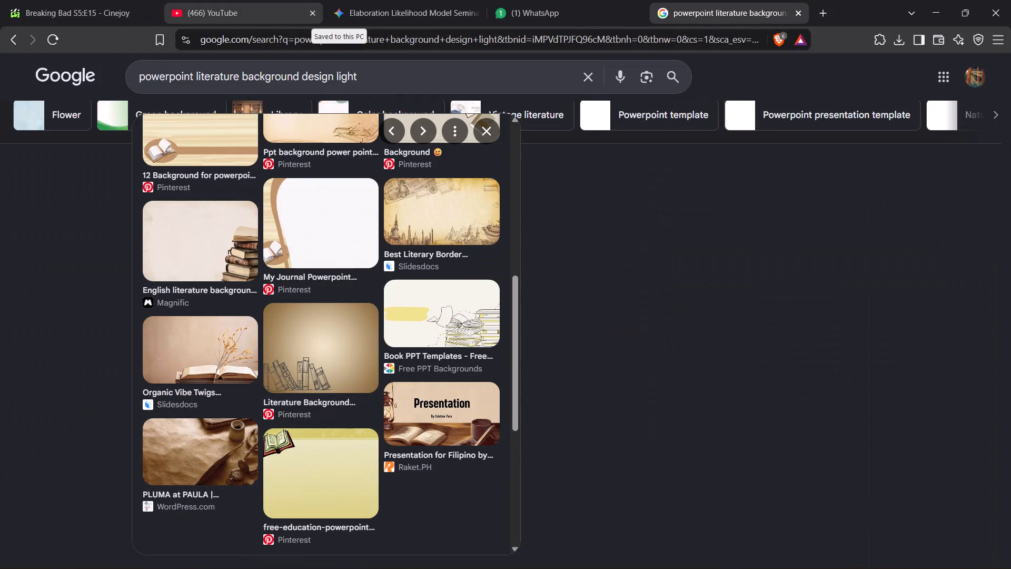
click(249, 6)
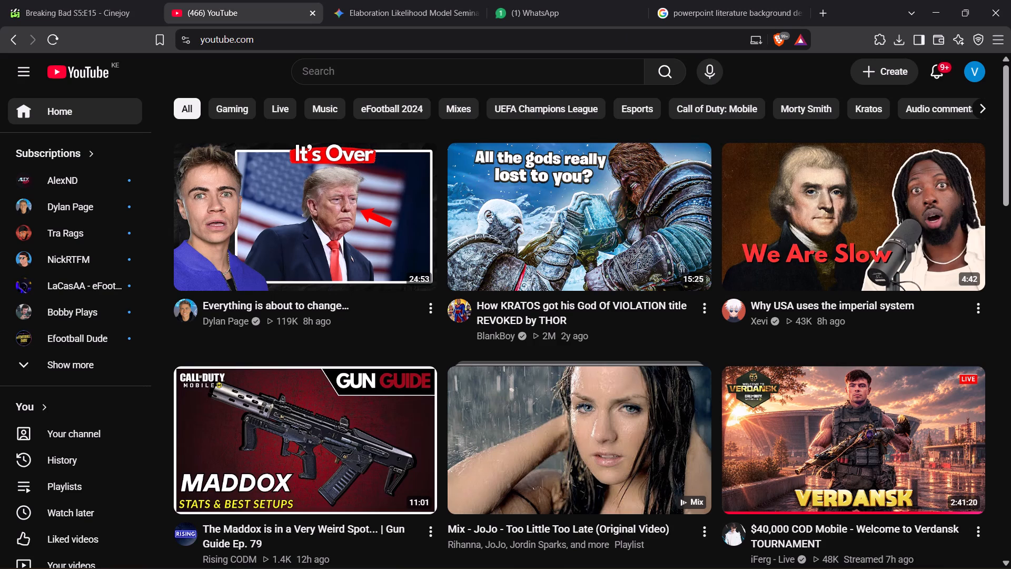
click(66, 66)
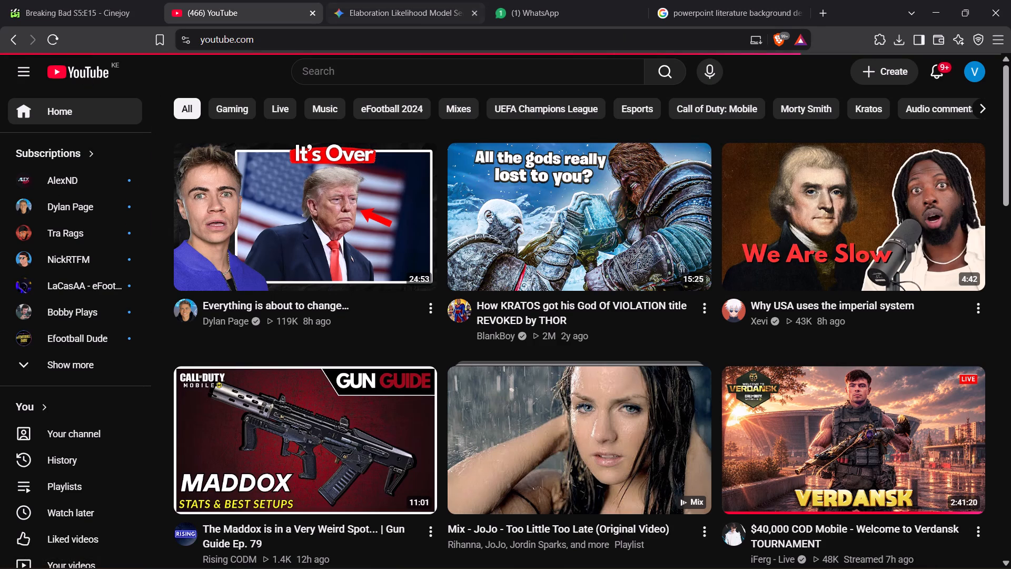
Close the Elaboration Likelihood Model seminar tab and collapse YouTube's navigation sidebar.
click(474, 14)
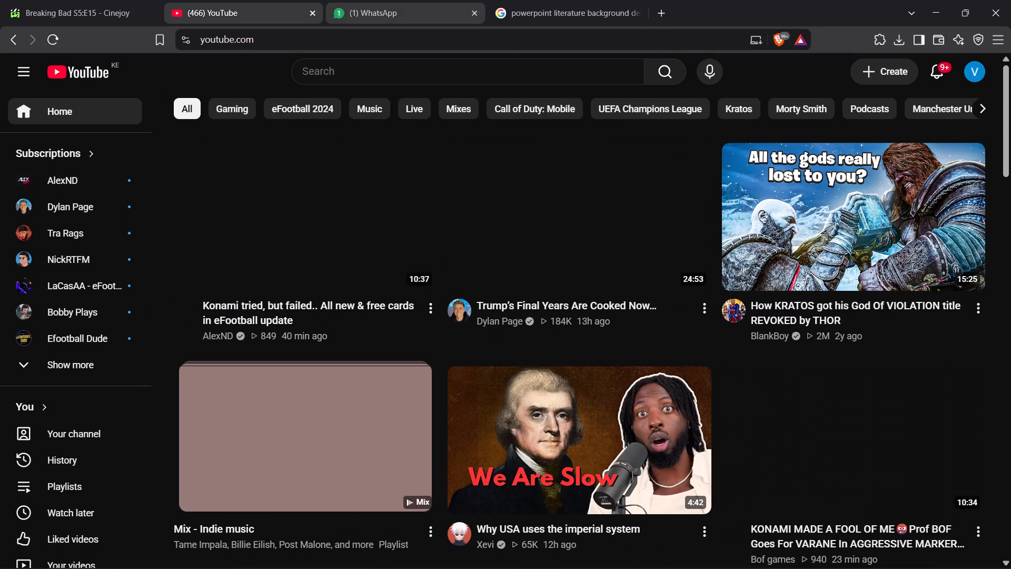
click(25, 63)
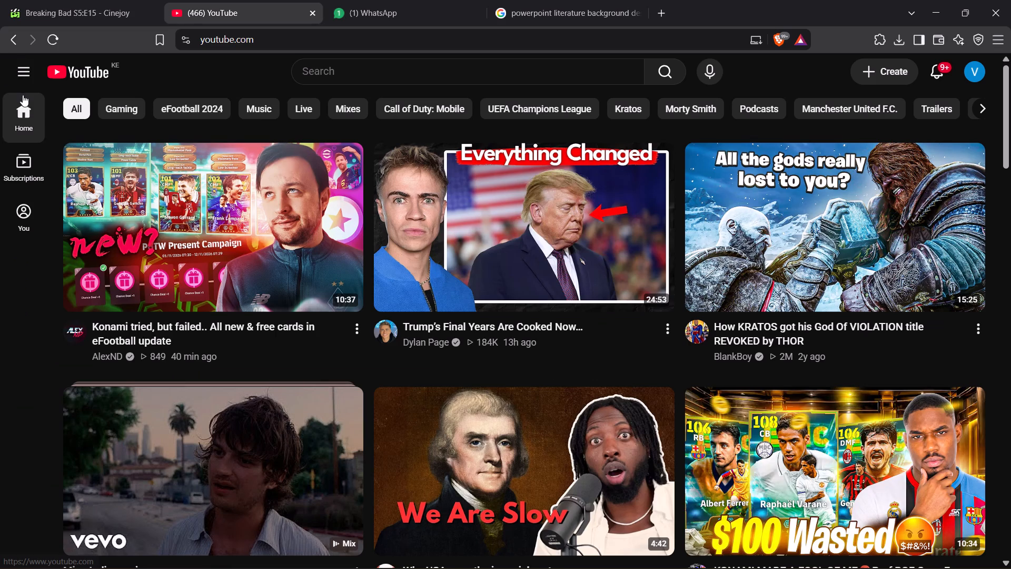
Open AlexND's video "Konami tried, but failed.. All new & free cards in eFootball update" and look over its description and comments.
click(185, 189)
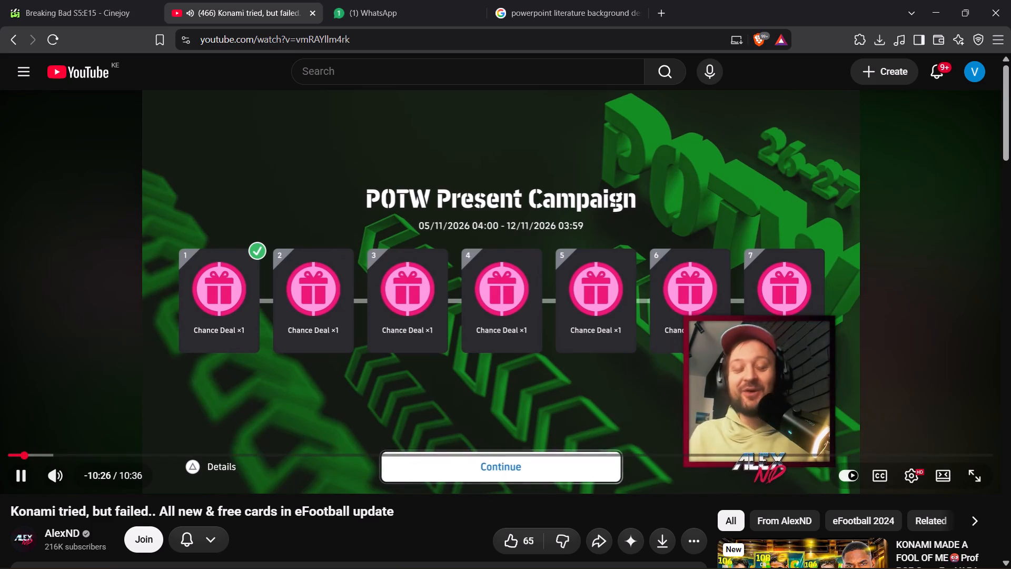
scroll(259, 264, down, 5)
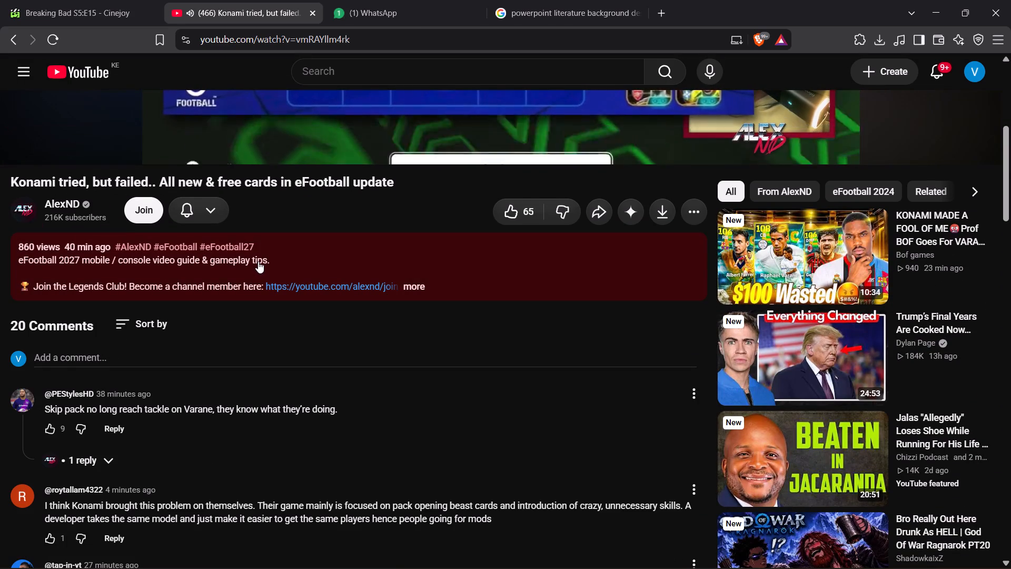
scroll(258, 261, up, 5)
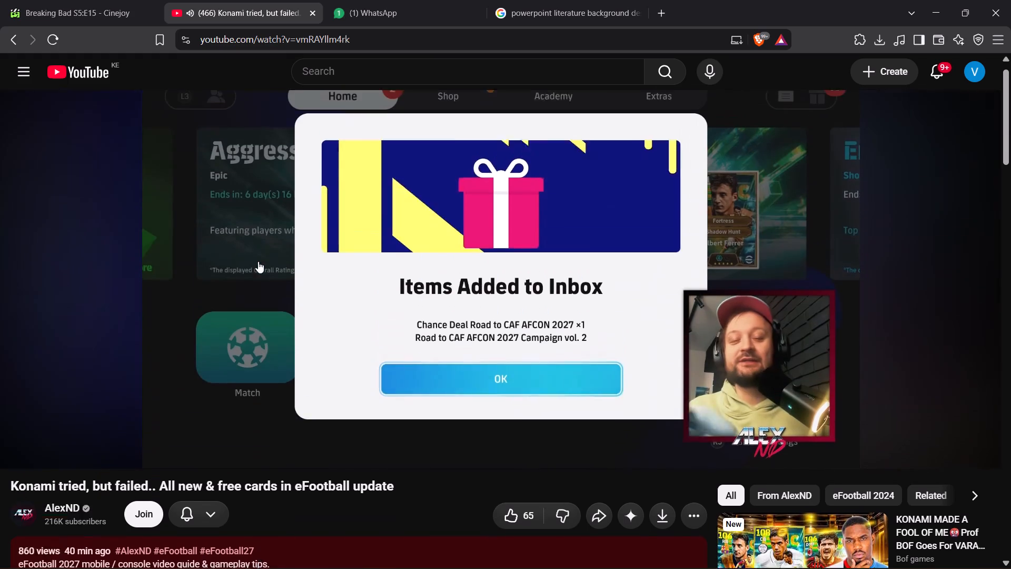
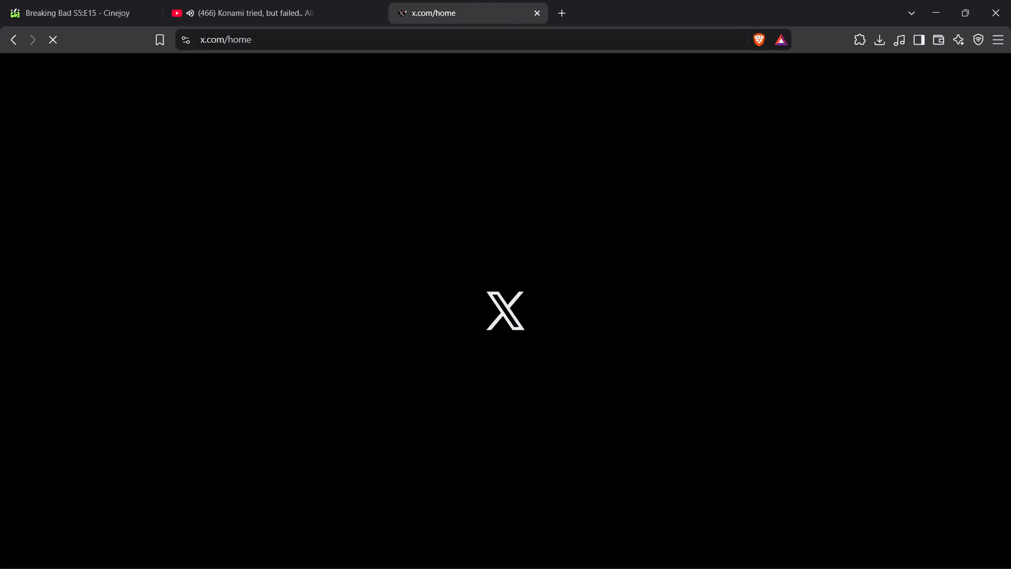
Detach the x.com/home tab from the browser into its own separate window.
drag(517, 18, 591, 75)
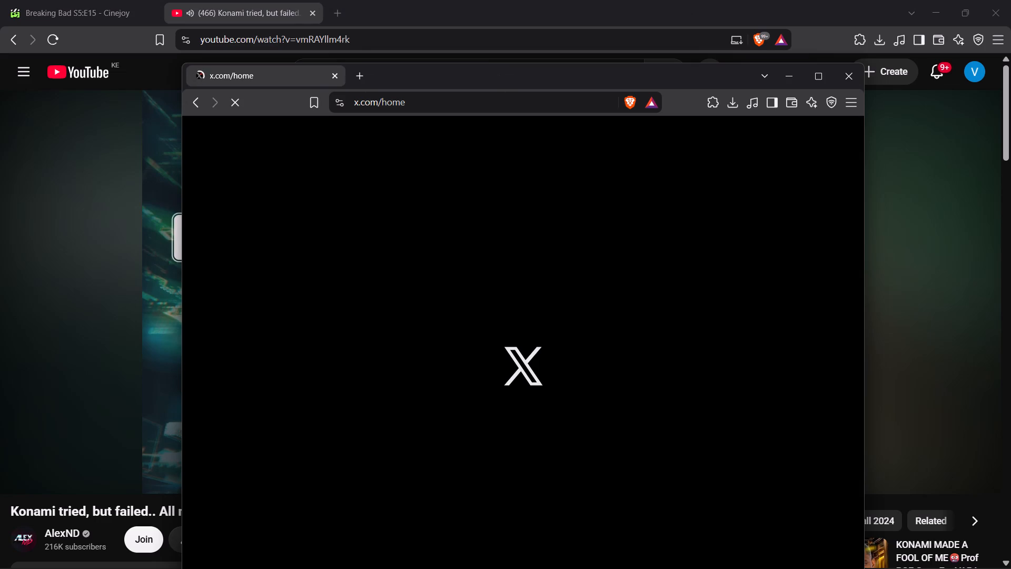
Tile the two browser windows side by side, with the YouTube video filling the left two-thirds and X the right third.
key(super+Right)
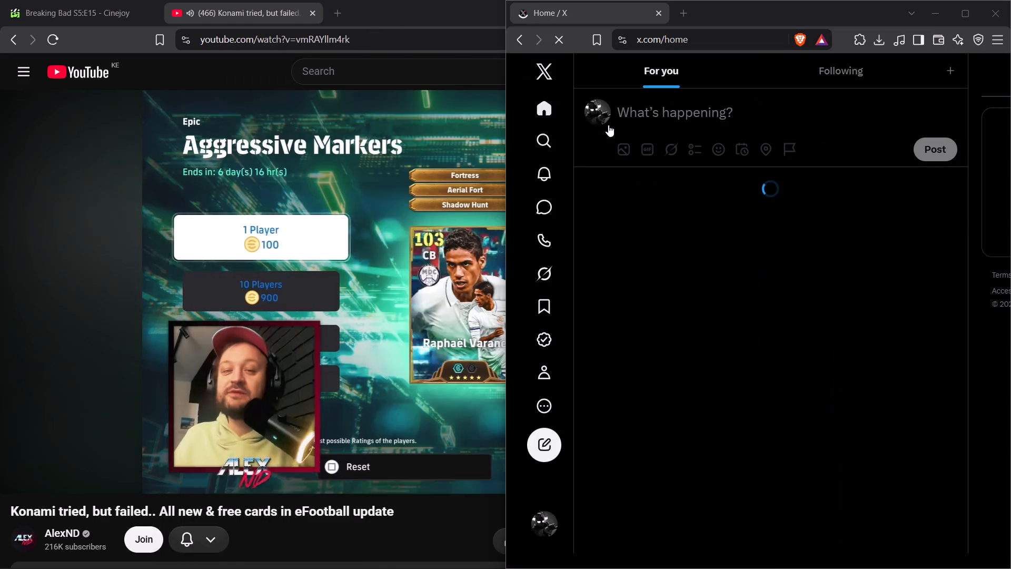
drag(503, 202, 556, 220)
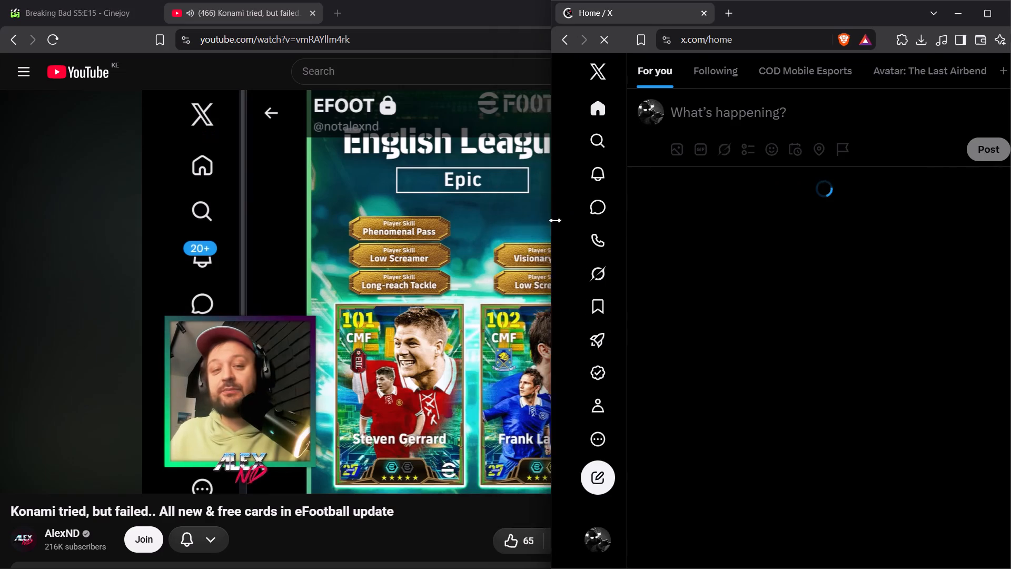
drag(556, 220, 688, 244)
click(446, 17)
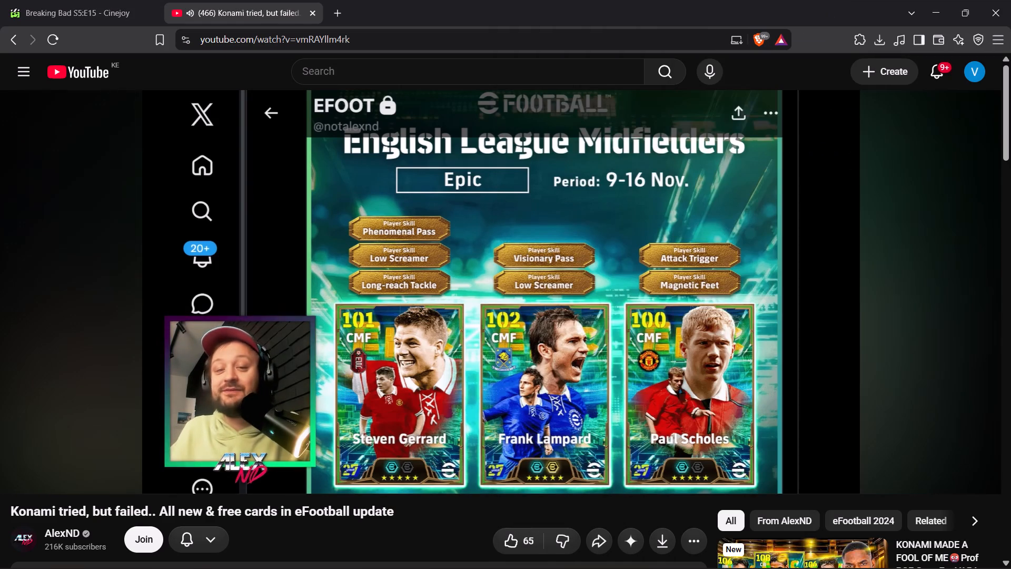
key(super+Left)
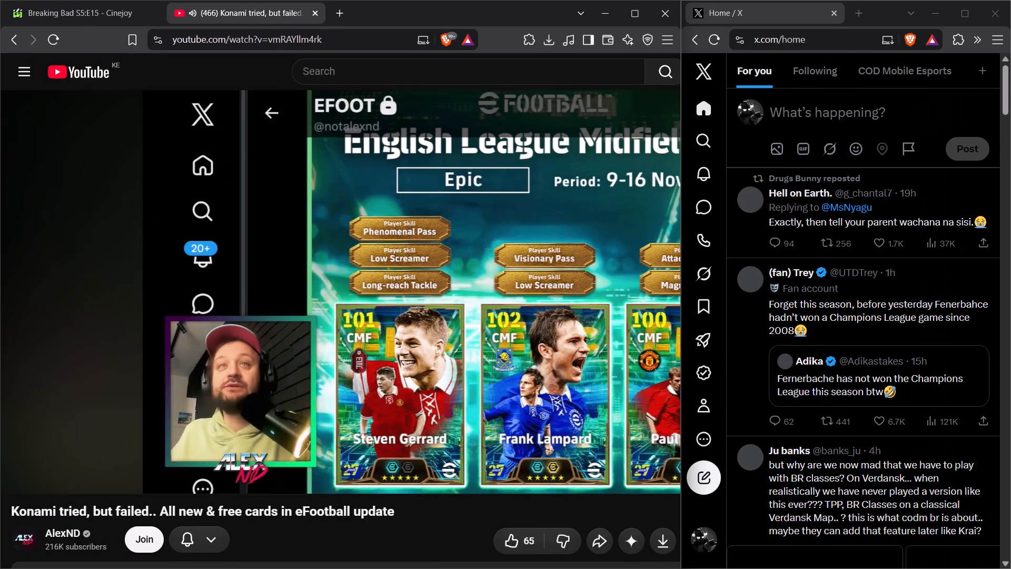
click(547, 8)
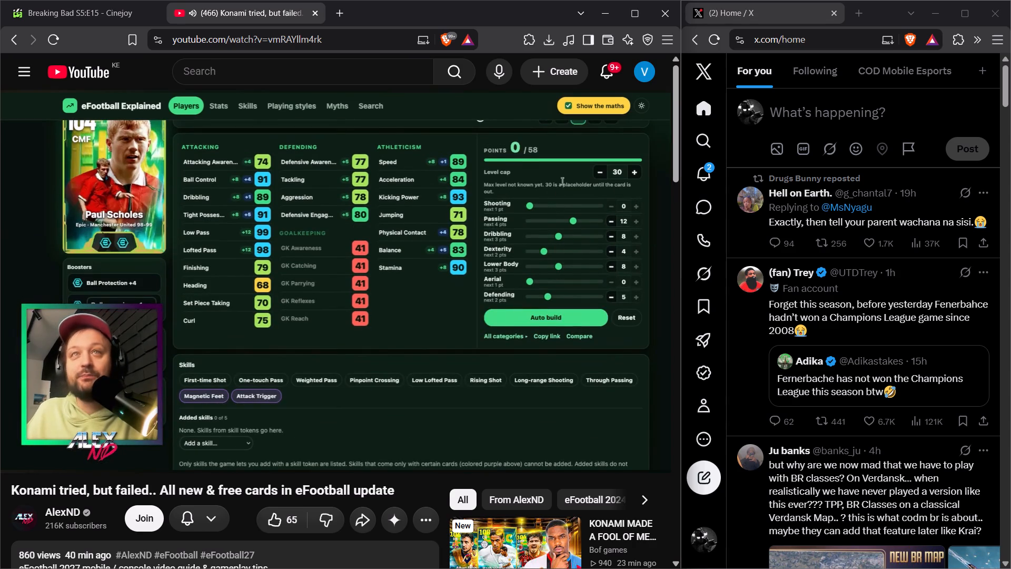
Refresh the X home feed.
click(710, 45)
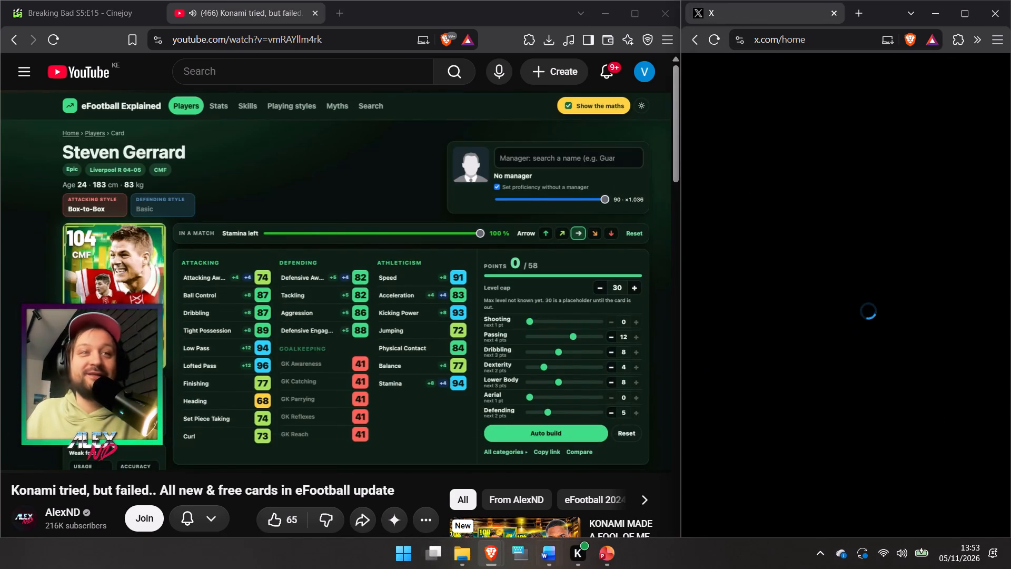